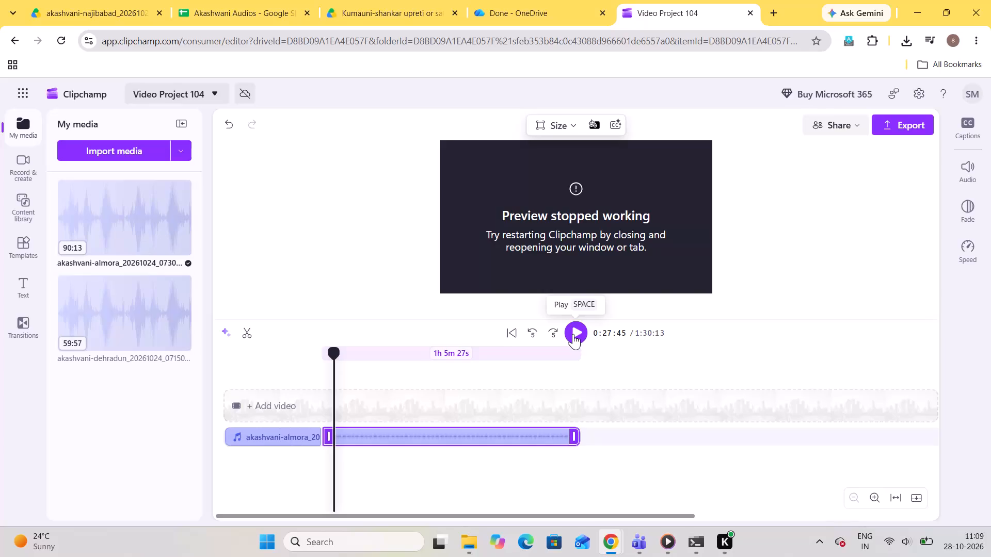
Play the akashvani-almora audio from the playhead position at 0:27:45 in the second clip to listen to the recording.
key(space)
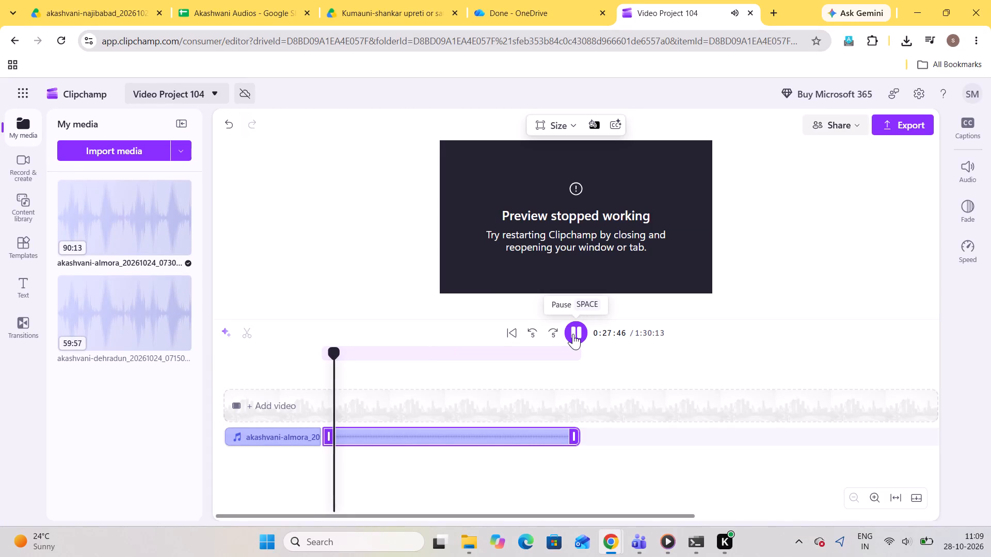
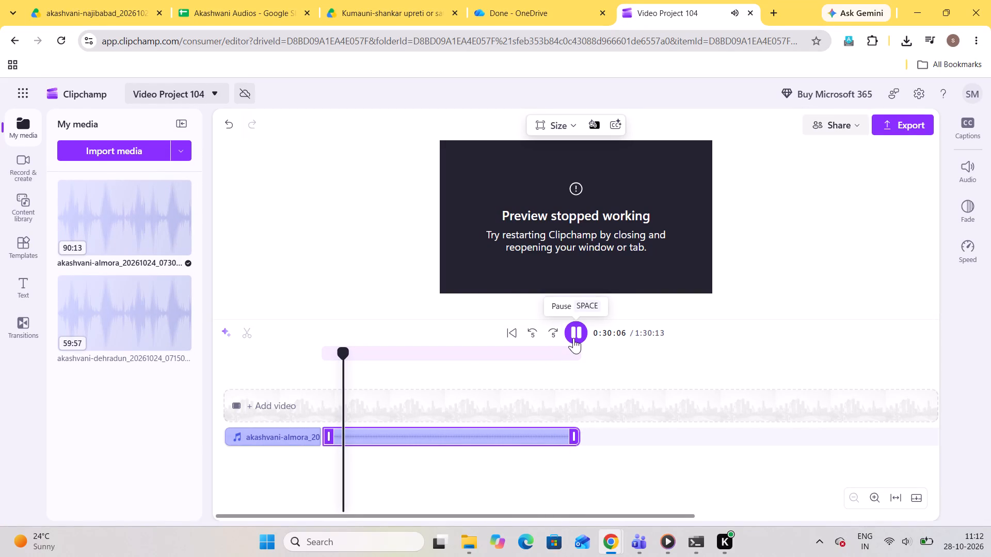
Pause playback and split the second akashvani-almora clip at 0:30:08.
click(573, 338)
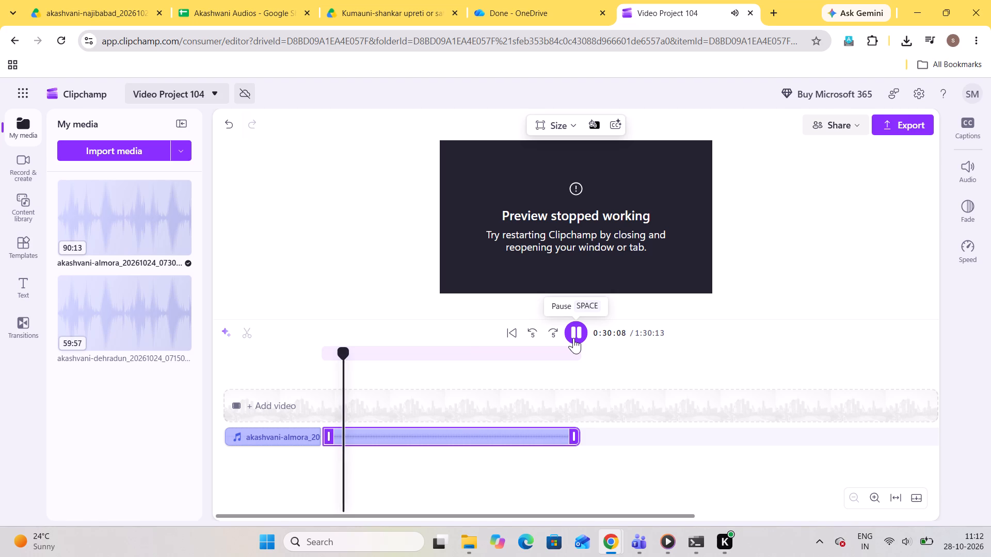
click(247, 335)
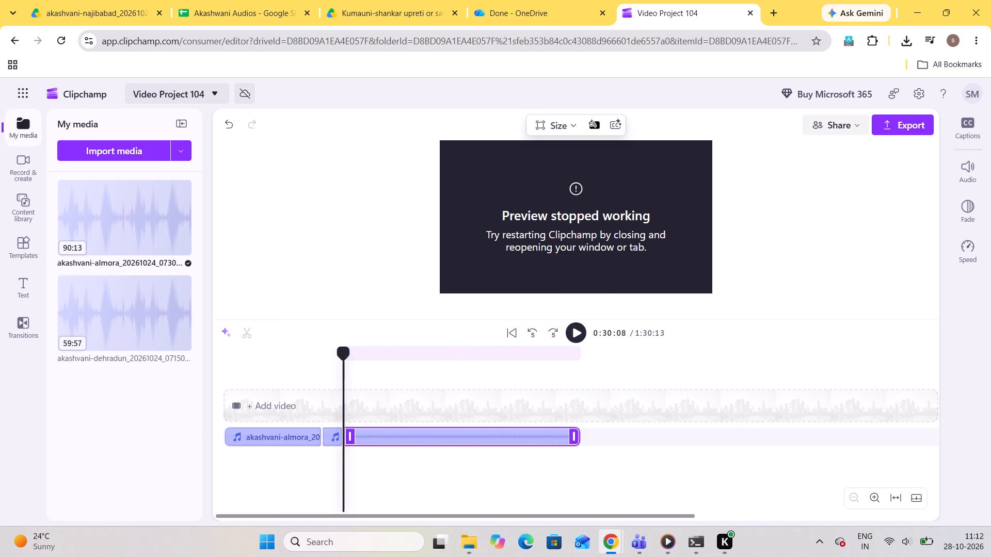
Play back a short stretch of the middle akashvani-almora clip from 0:27:51, then pause.
drag(343, 355, 334, 357)
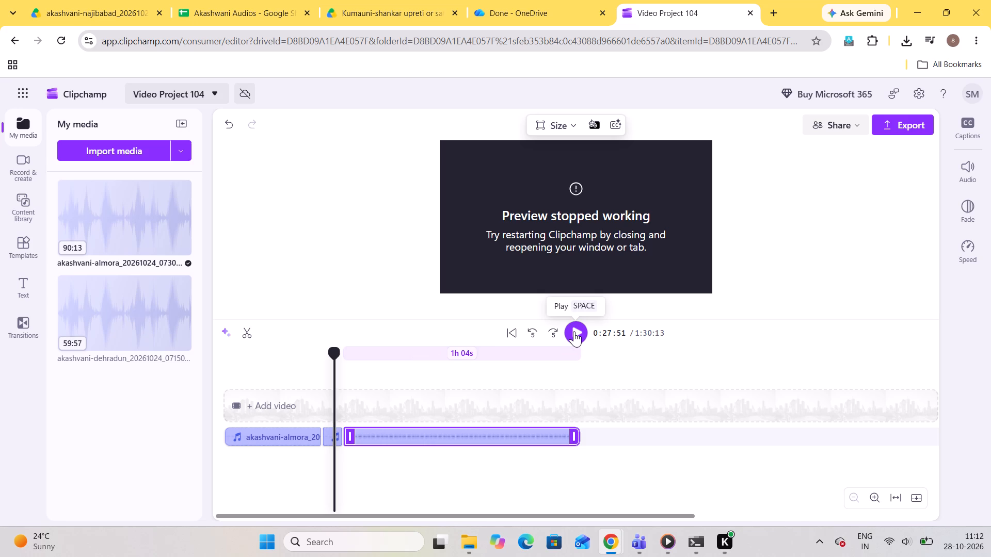
click(574, 331)
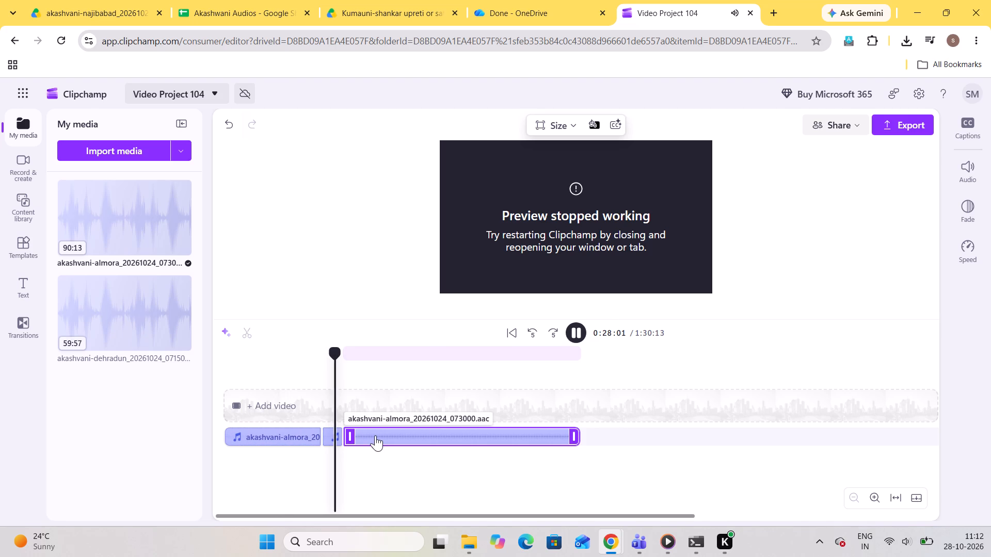
click(569, 330)
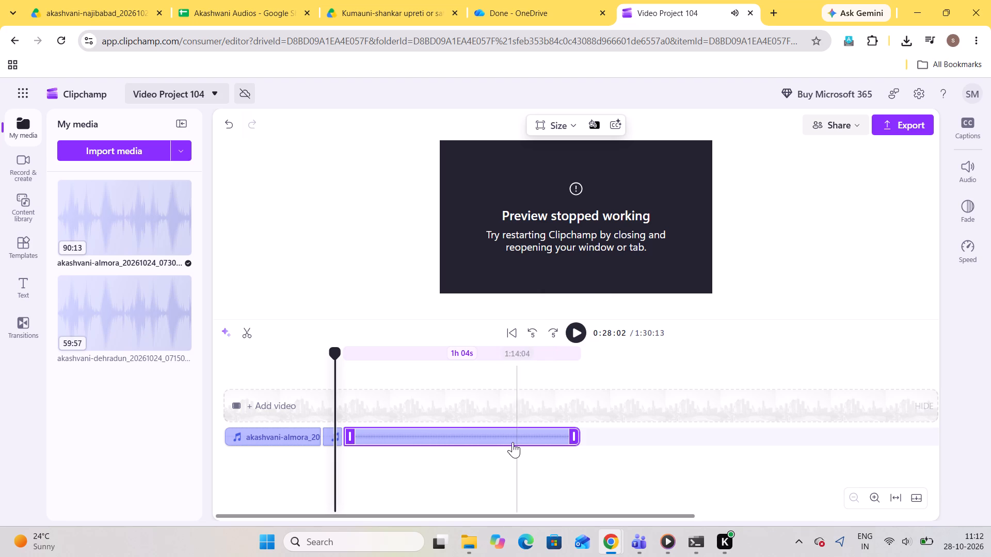
Delete the last akashvani-almora clip, the long section after the 0:30:08 split.
click(516, 438)
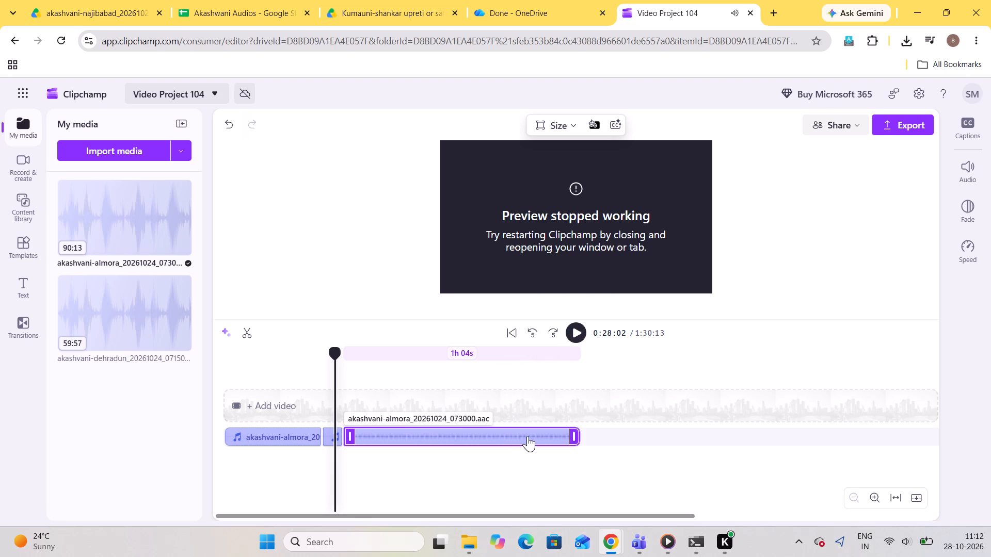
key(Delete)
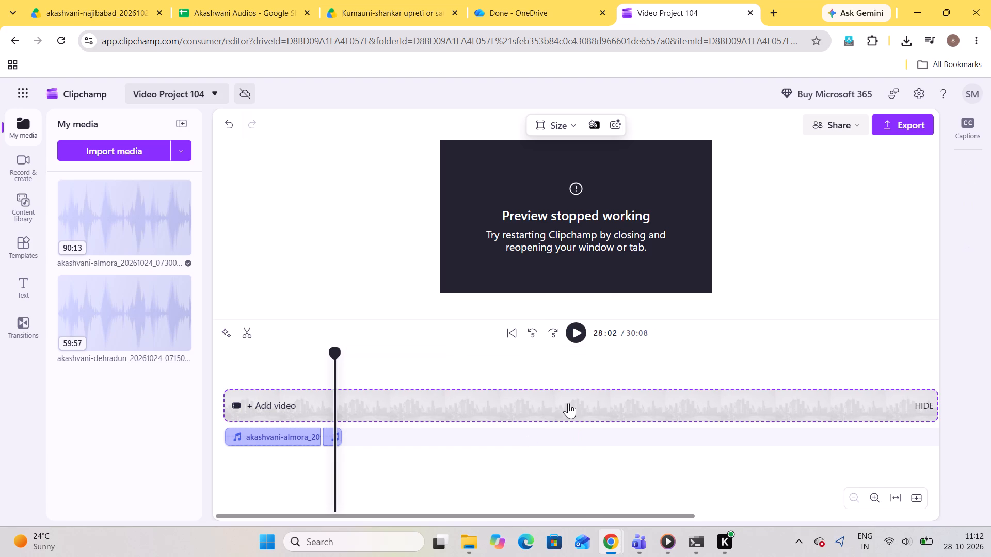
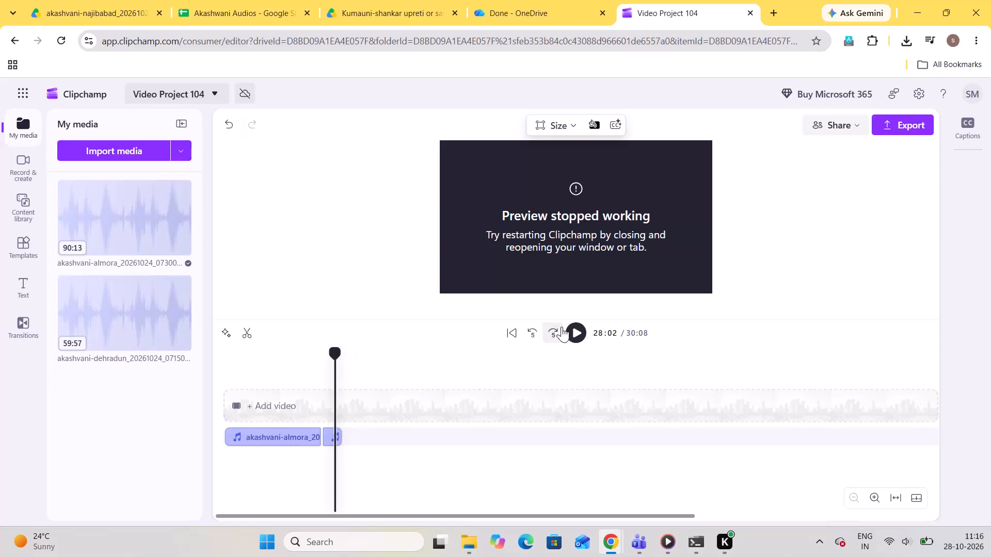
Listen to the second akashvani-almora clip from 28:02 with brief pauses, then replay it from near its start.
click(569, 330)
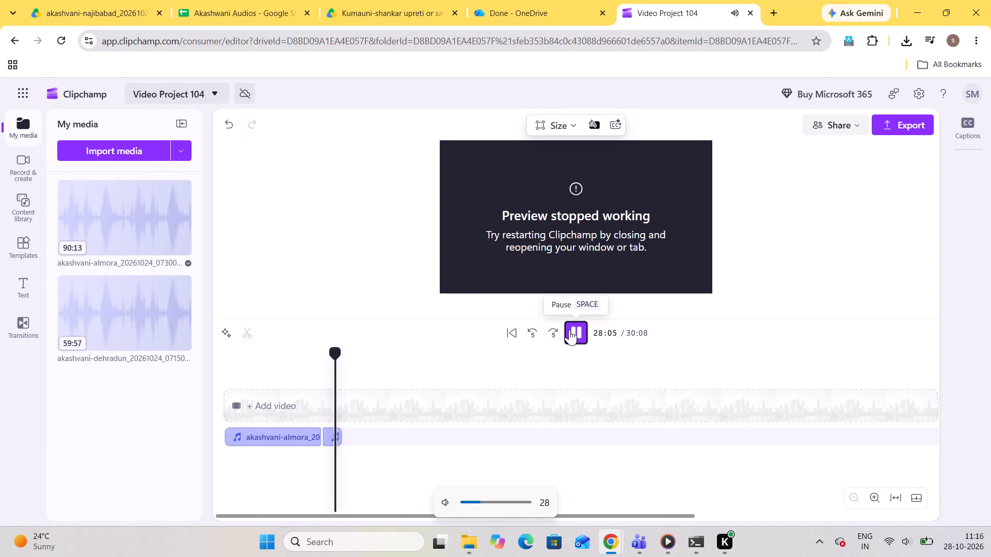
key(space)
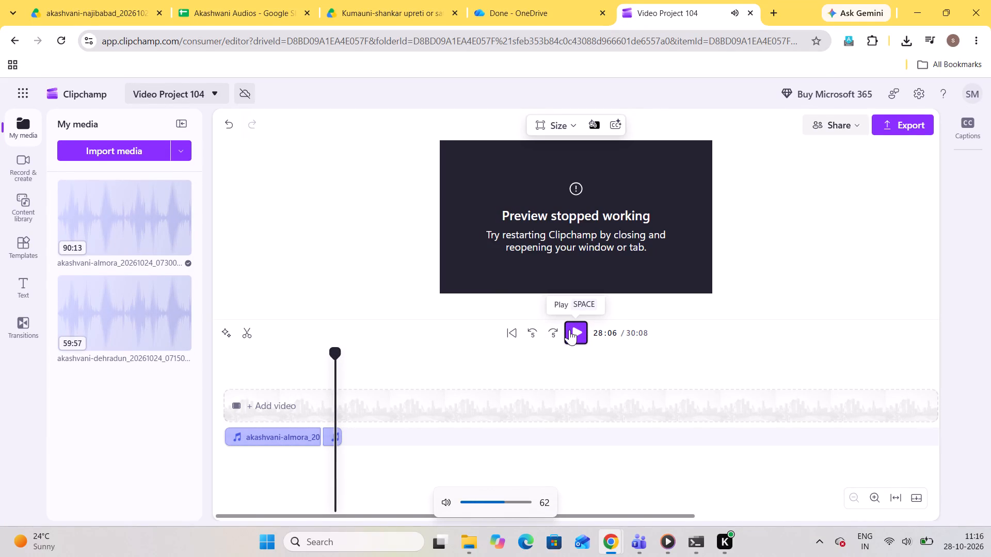
key(space)
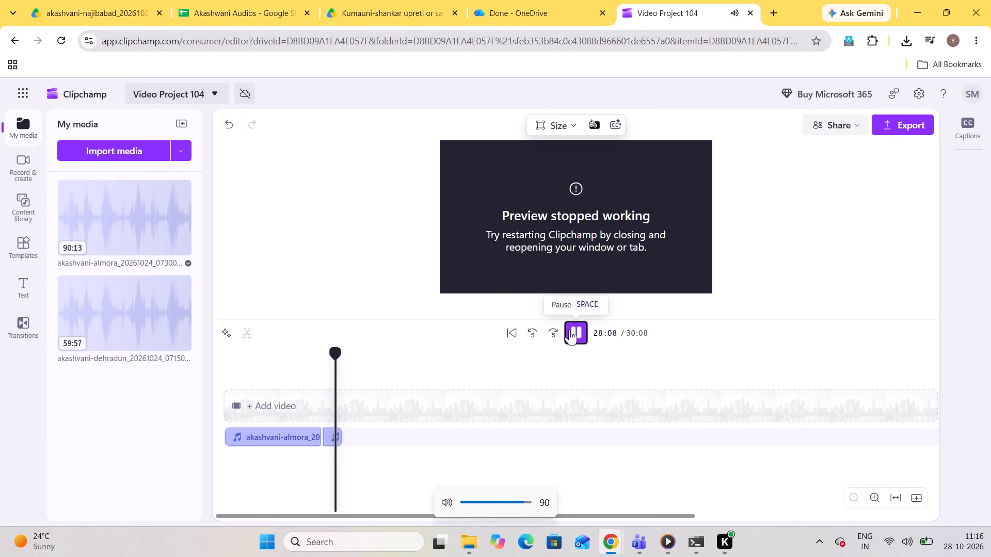
key(space)
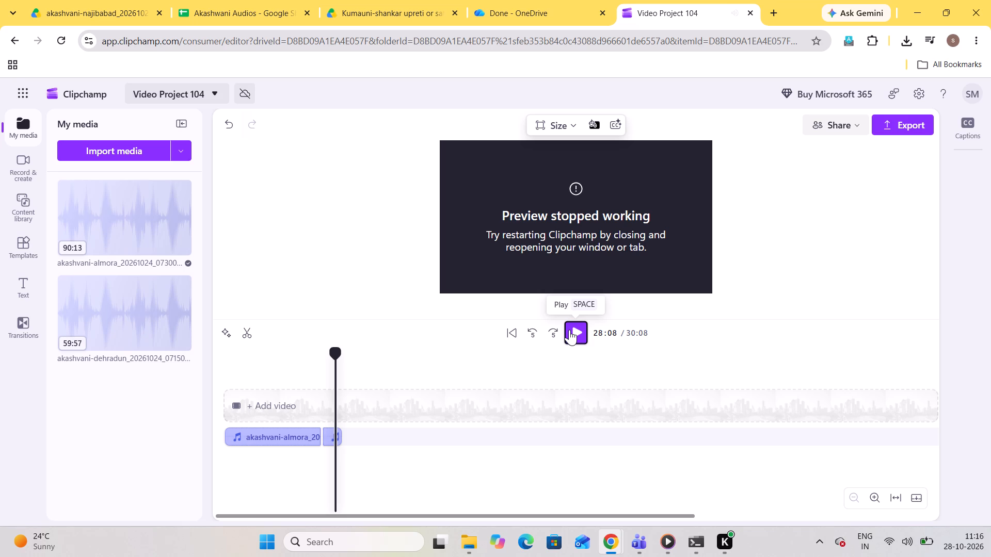
key(space)
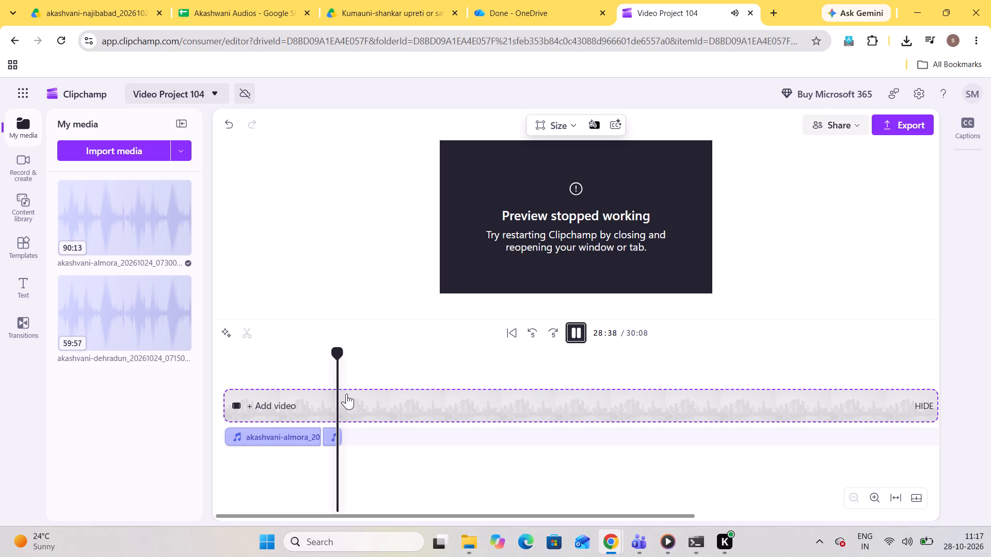
drag(335, 353, 325, 356)
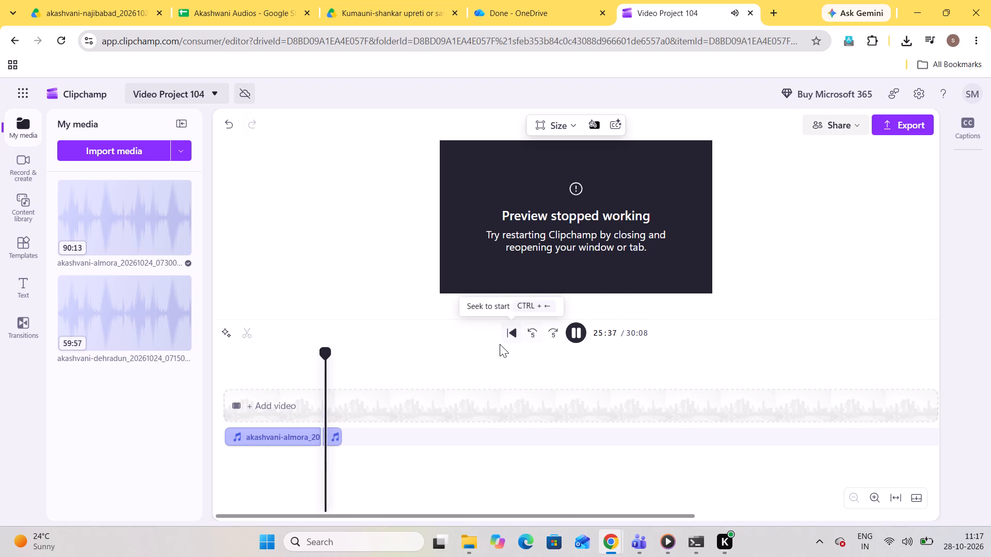
Delete the first akashvani-almora clip, the long section before the short clip being played.
click(305, 435)
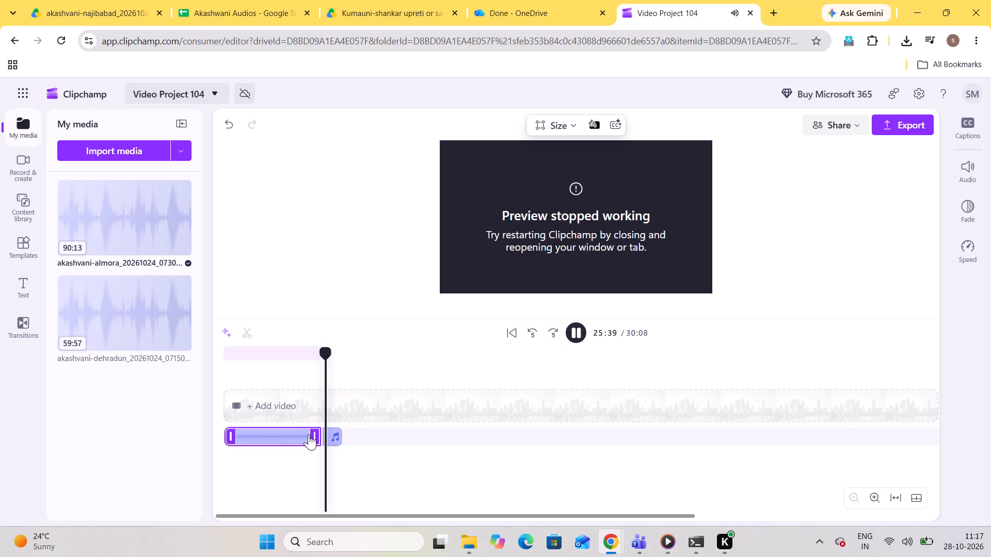
key(Delete)
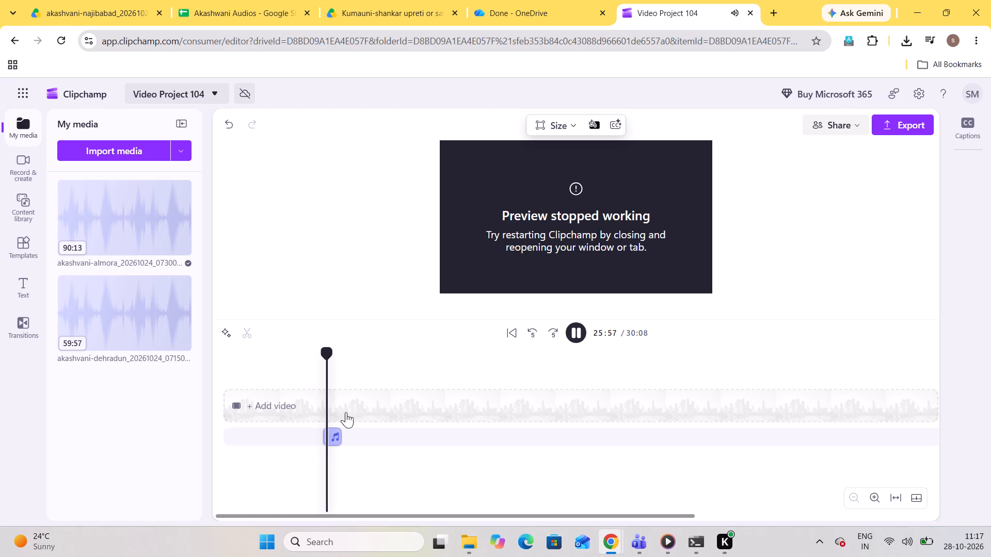
Skip ahead in 5-second jumps from about 25:57 while listening to the remaining akashvani-almora clip.
triple_click(552, 337)
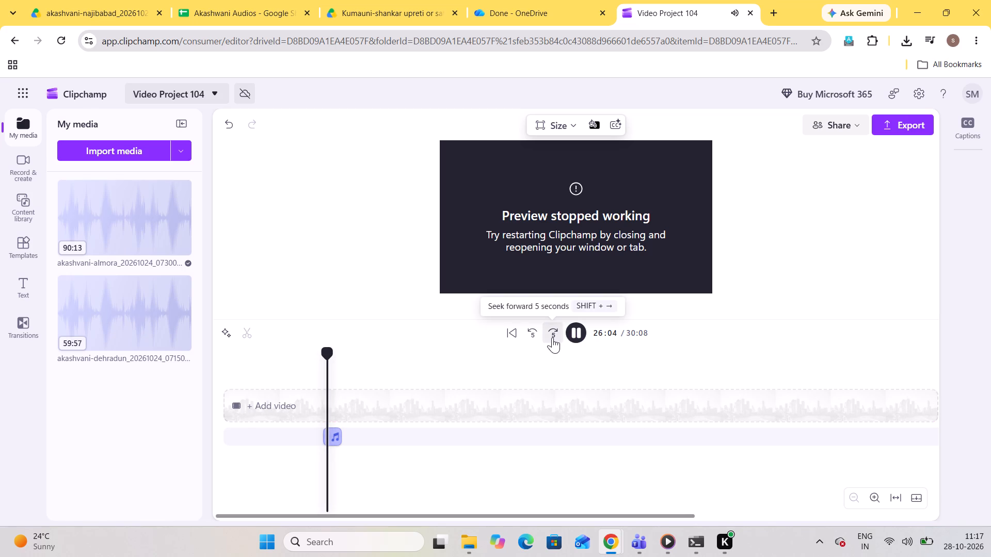
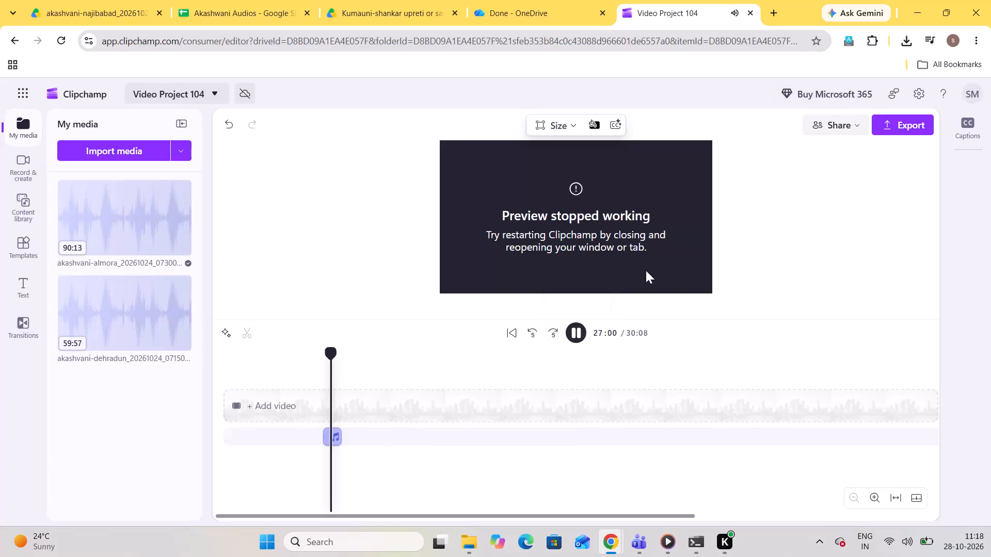
Replay the remaining akashvani-almora clip from about 27:00 in 5-second backward jumps, pausing at 26:48.
click(528, 340)
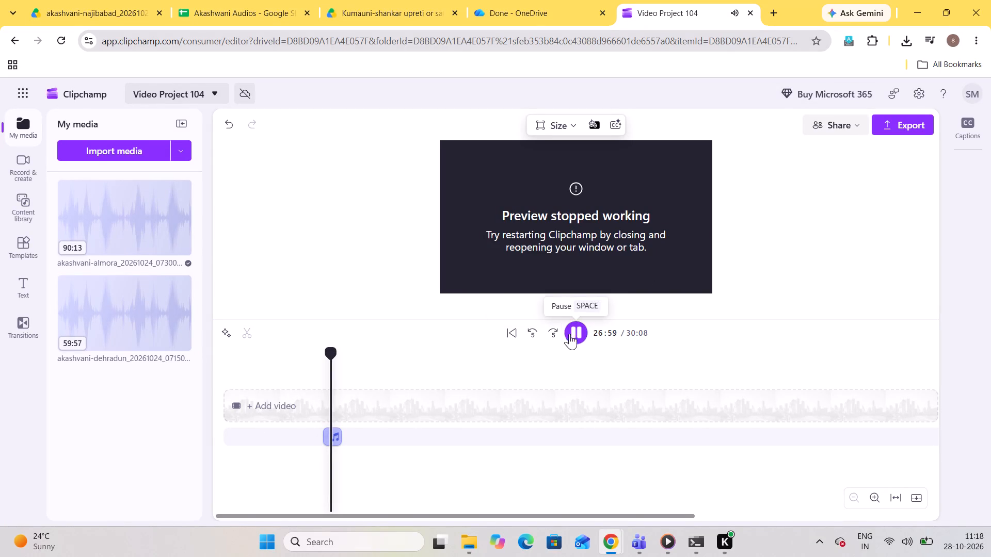
double_click(528, 337)
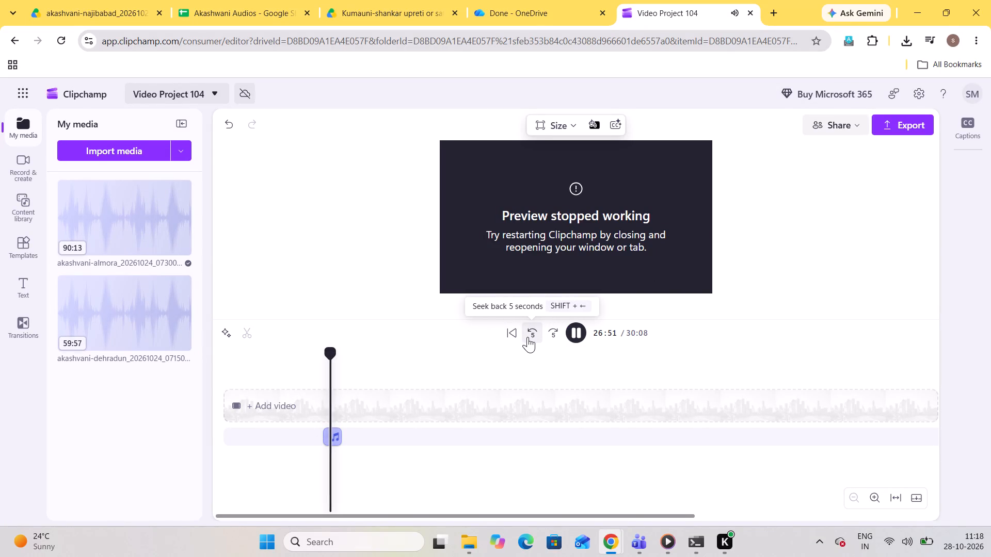
double_click(528, 337)
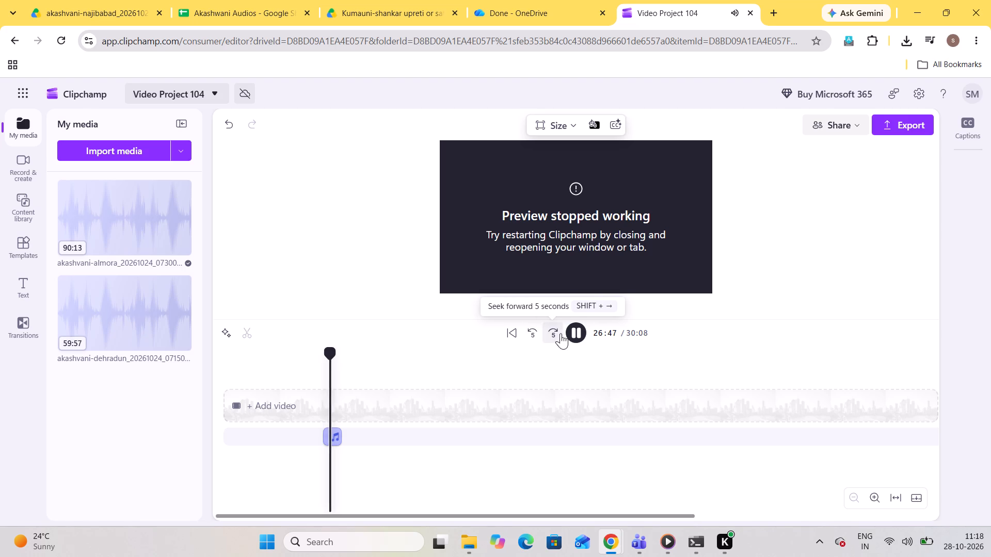
click(576, 333)
Complete the audio-only export file name with the song title "myr bhuli aaj pran hege", leaving the export dialog without exporting.
click(889, 127)
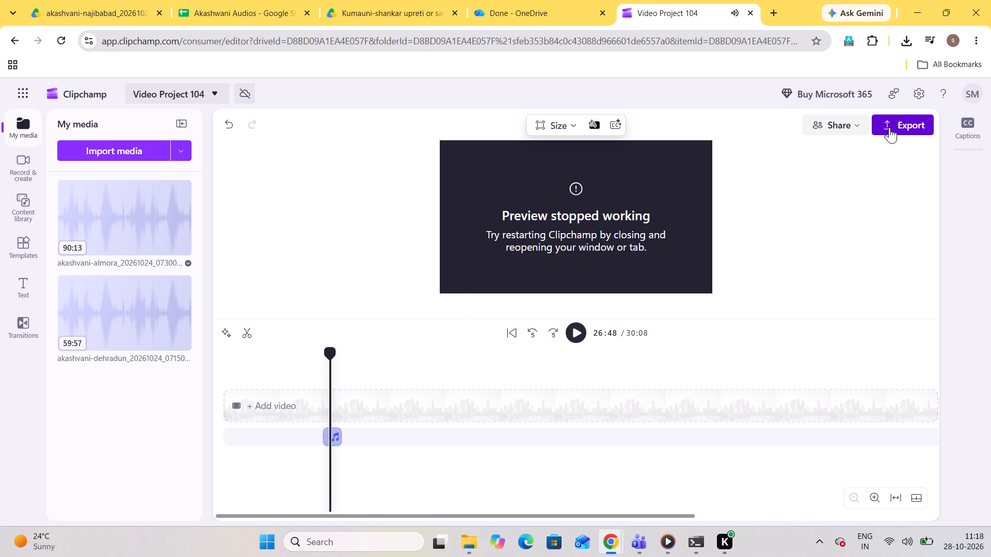
drag(607, 293, 674, 285)
key(BackSpace)
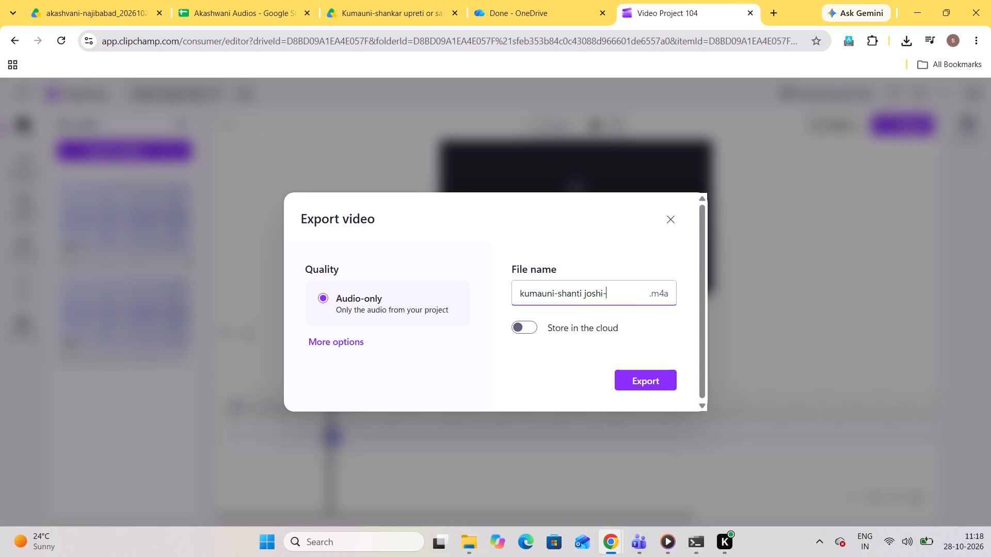
text(myr bhuli aa)
text(j or)
key(BackSpace)
key(BackSpace)
text(pran hege)
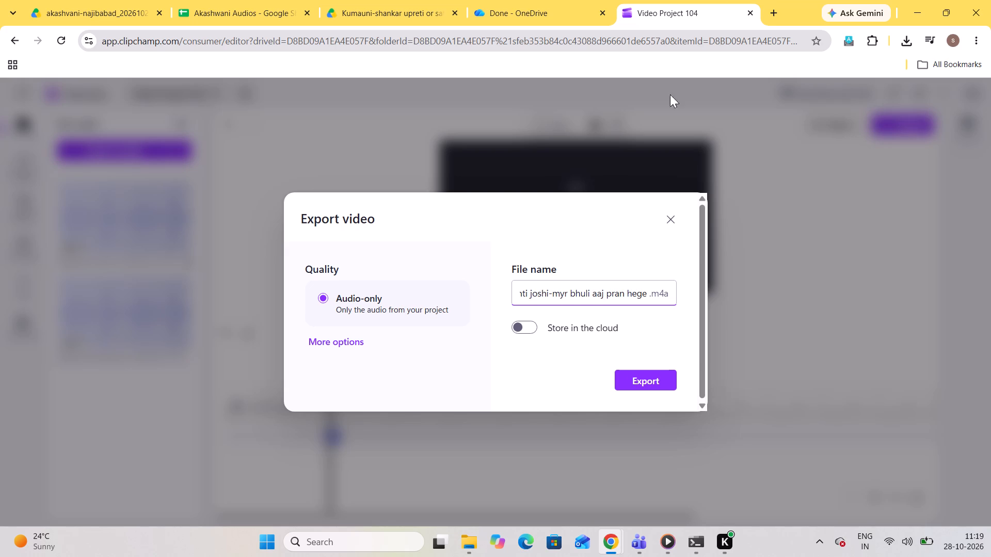
click(622, 156)
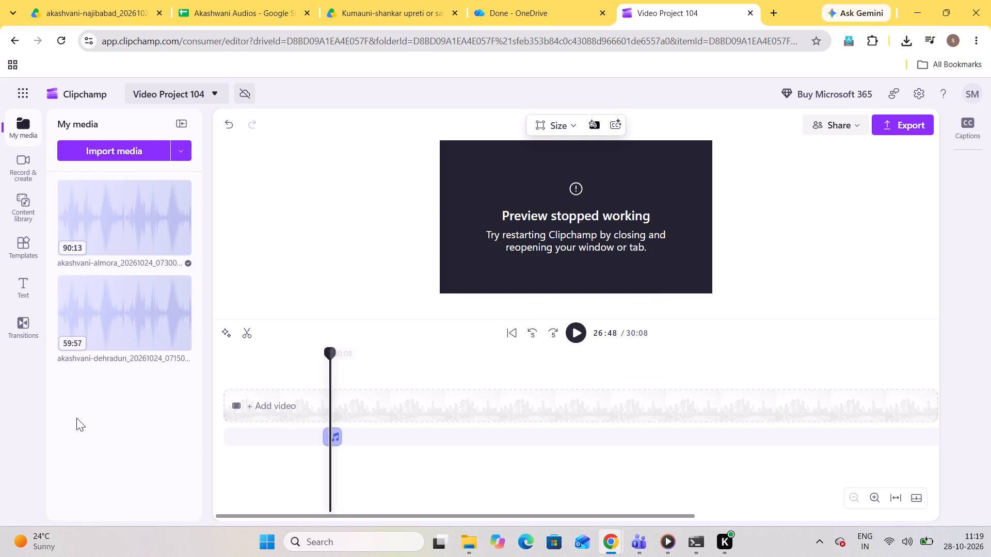
Remove the empty gap before the remaining akashvani-almora clip so it starts at the beginning of the timeline.
click(275, 438)
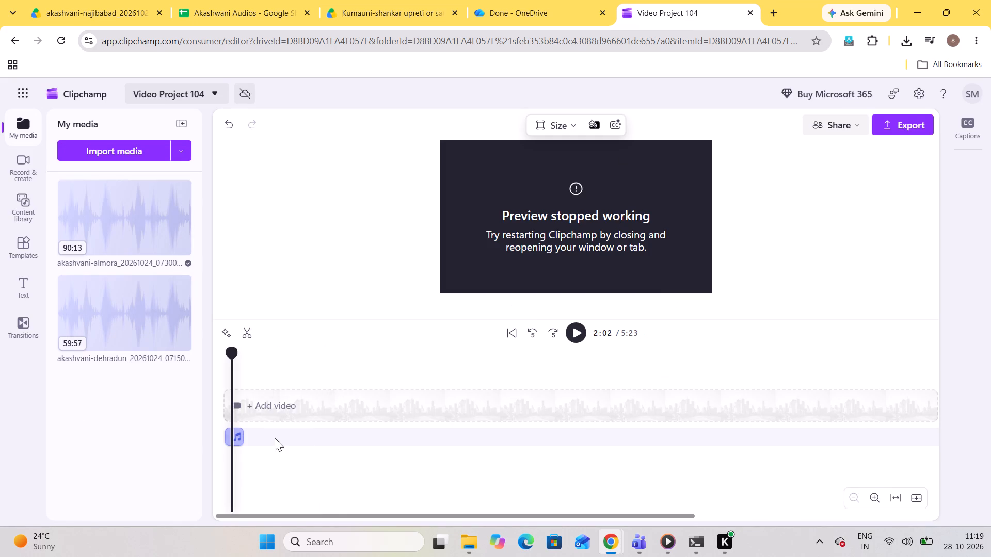
Export the clip as audio-only and save the m4a file in the akashvani-almora_20261024_073000 folder.
click(888, 128)
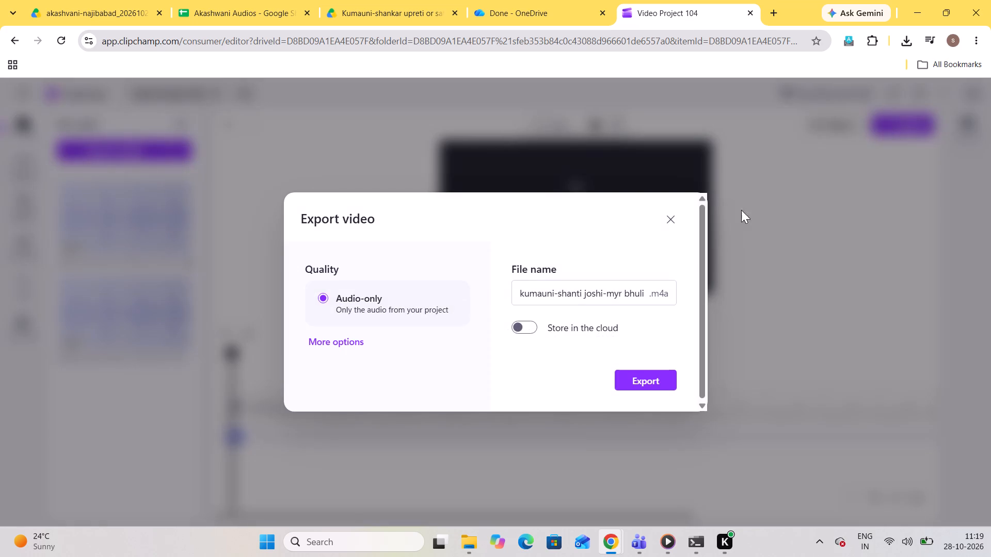
click(729, 259)
click(899, 130)
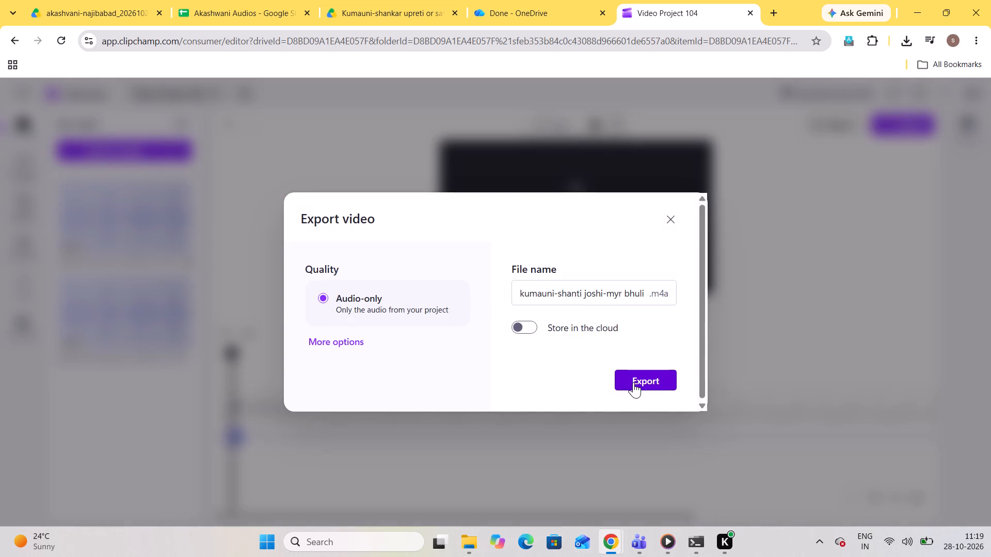
click(633, 382)
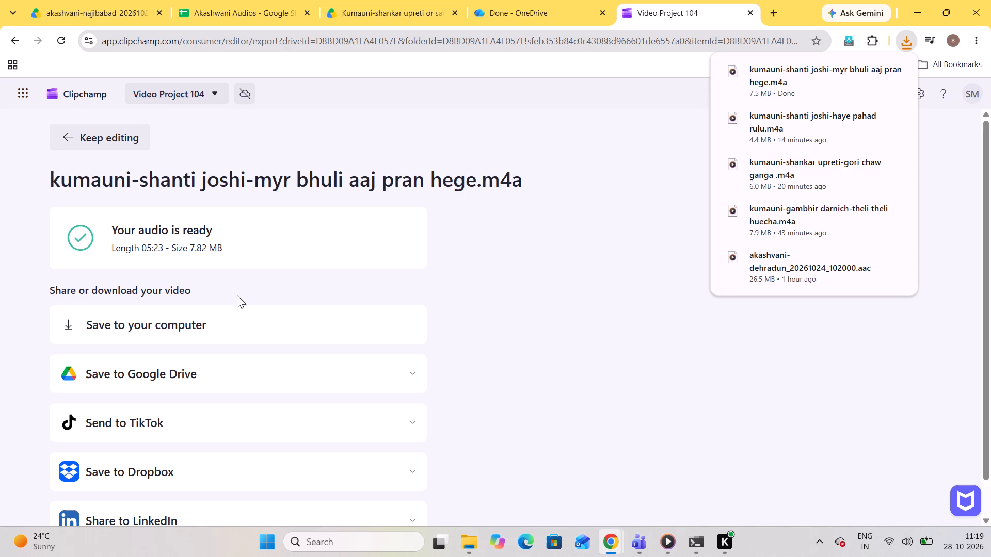
click(285, 315)
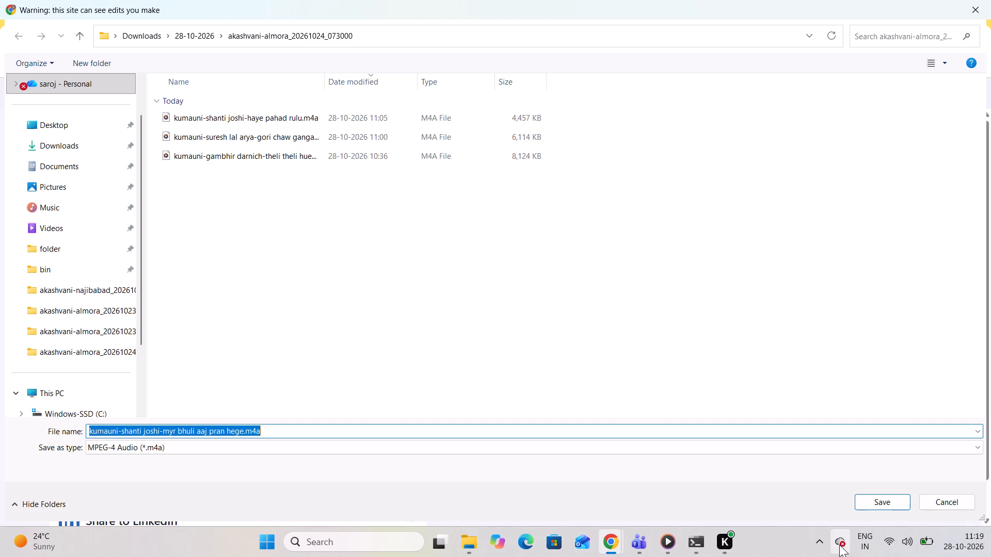
click(876, 499)
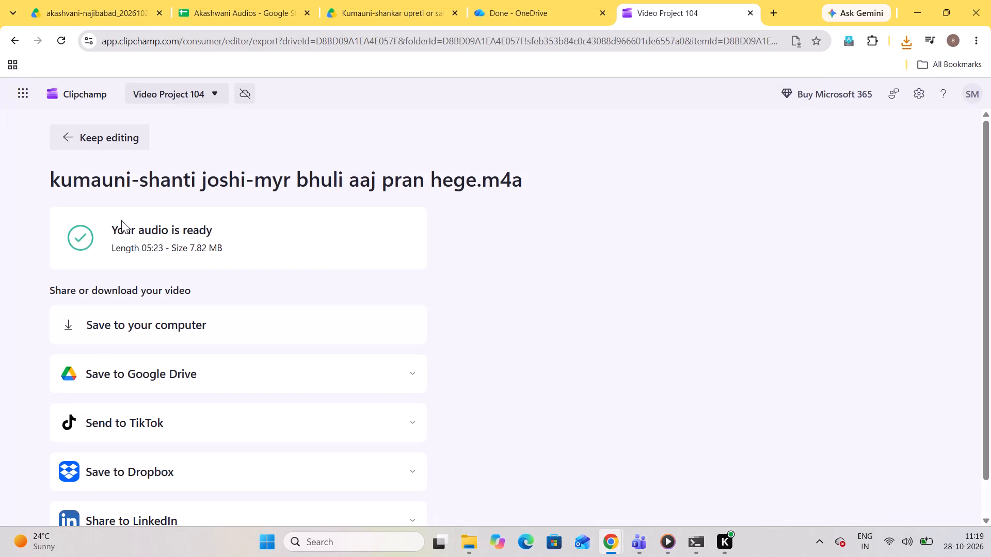
Return to editing and replace the exported clip on the timeline with the full 90:13 akashvani-almora recording.
click(71, 138)
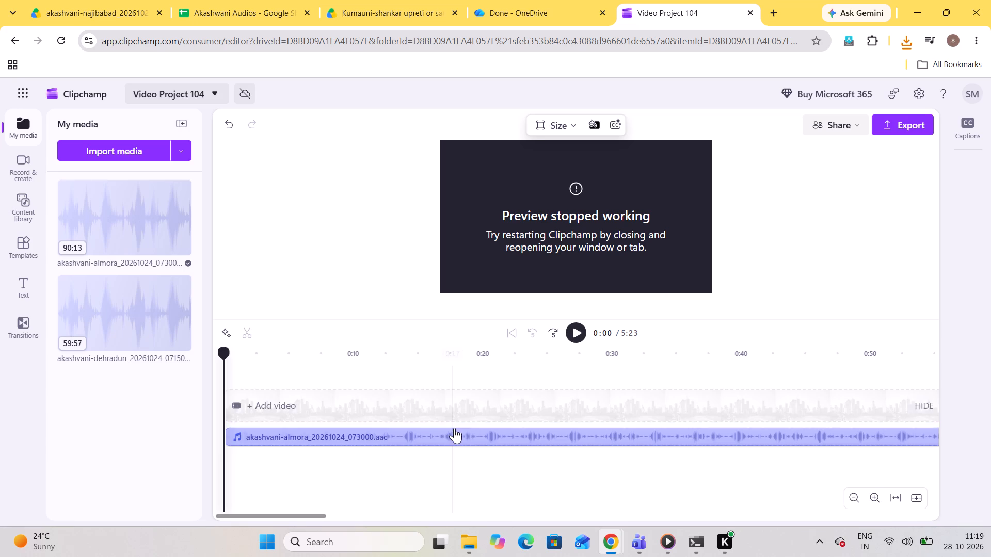
click(458, 435)
key(Delete)
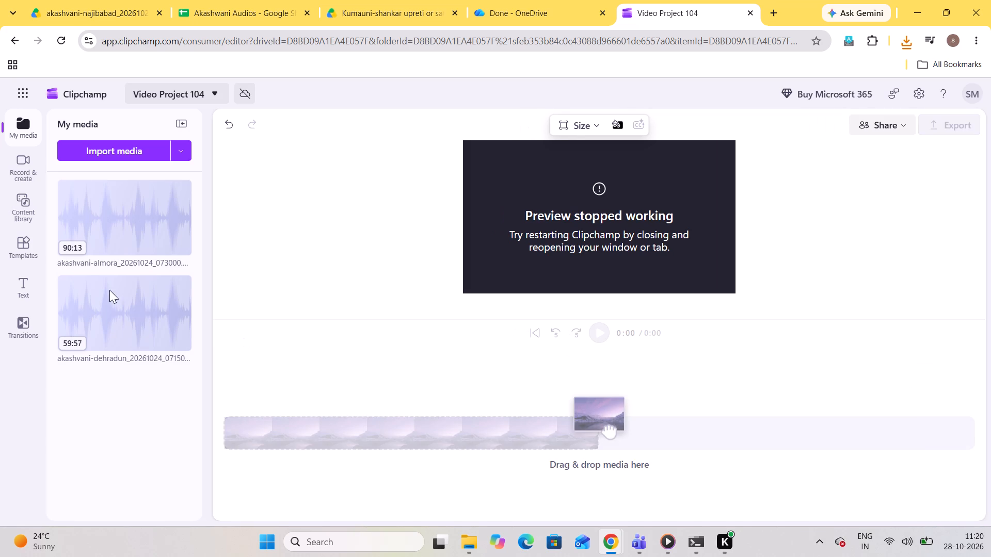
drag(98, 217, 347, 442)
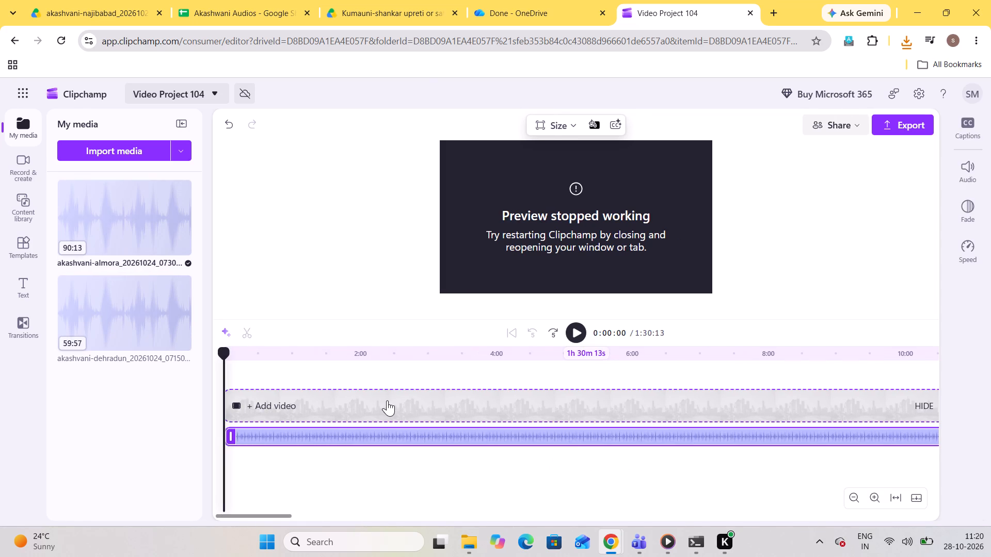
Play the full recording from 37:06 and skim backward to about 24:16, listening for the next section to cut.
click(371, 381)
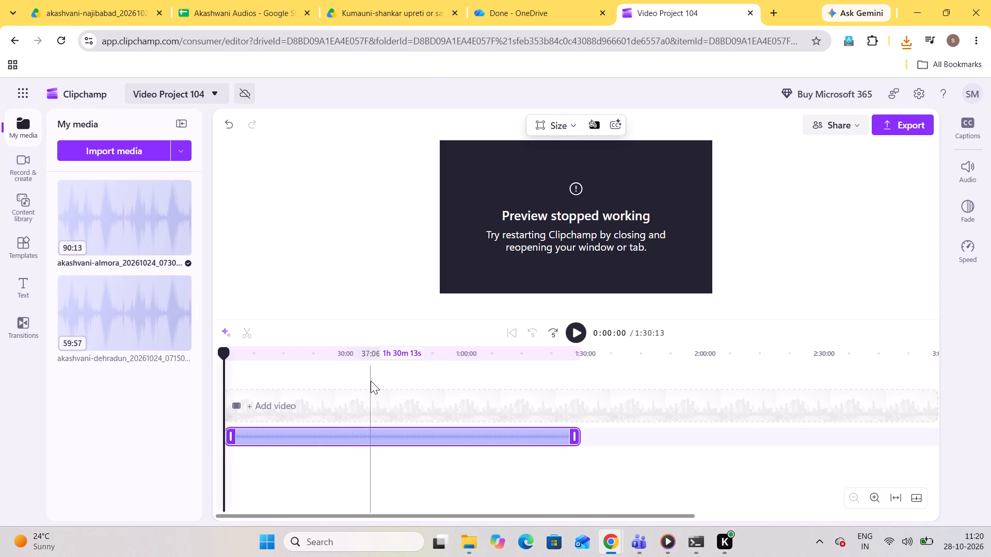
click(574, 332)
key(Left)
key(Left)
key(Left)
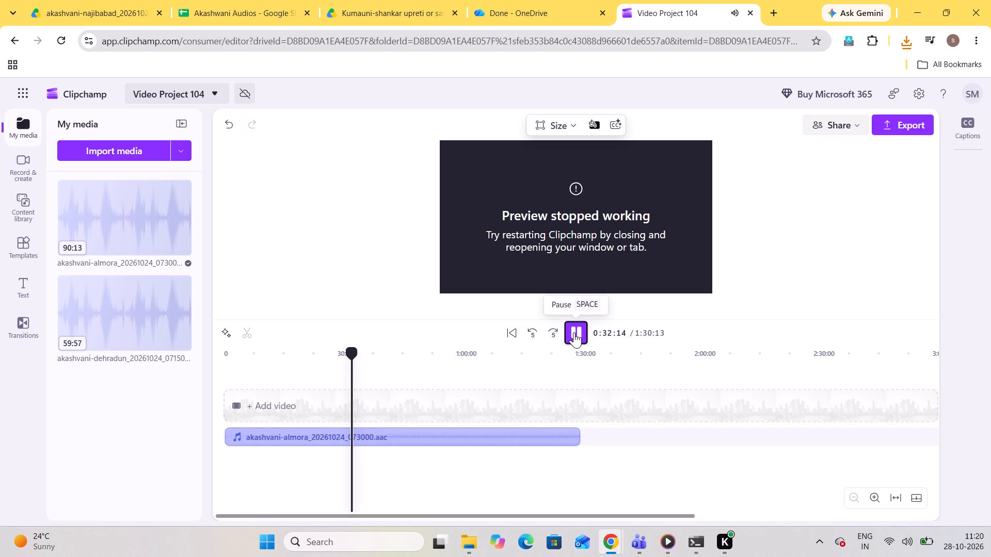
key(Left)
key(Left)
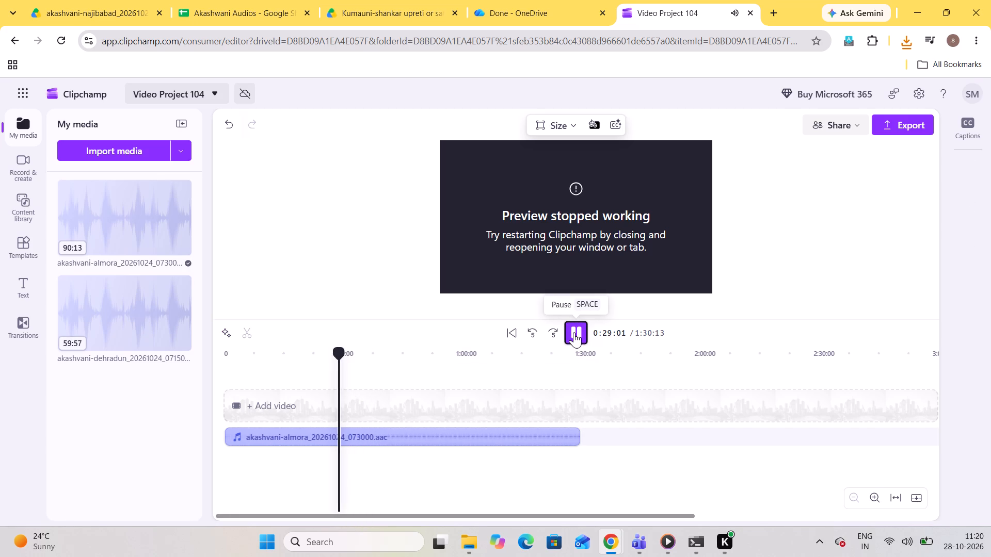
key(Right)
key(Left)
key(Left)
key(Left)
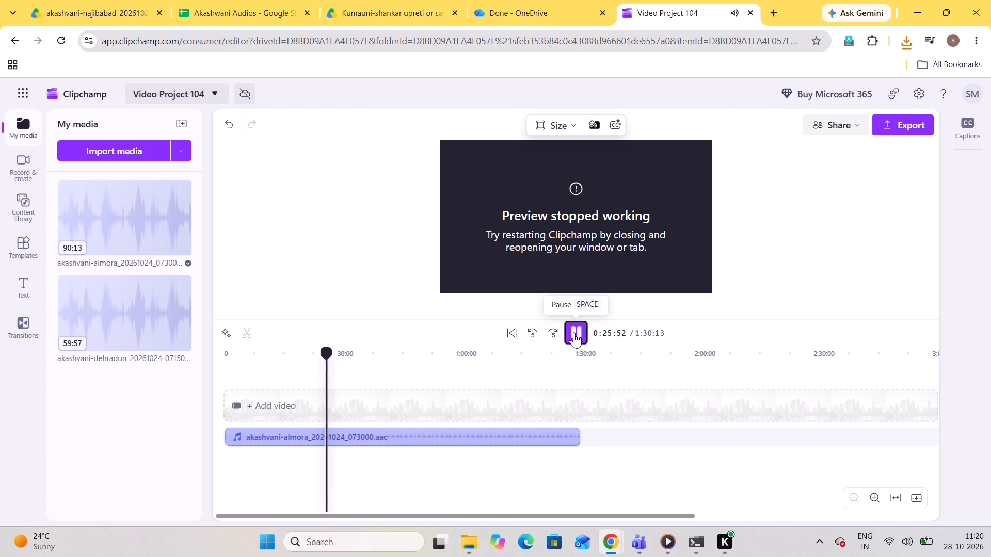
key(Left)
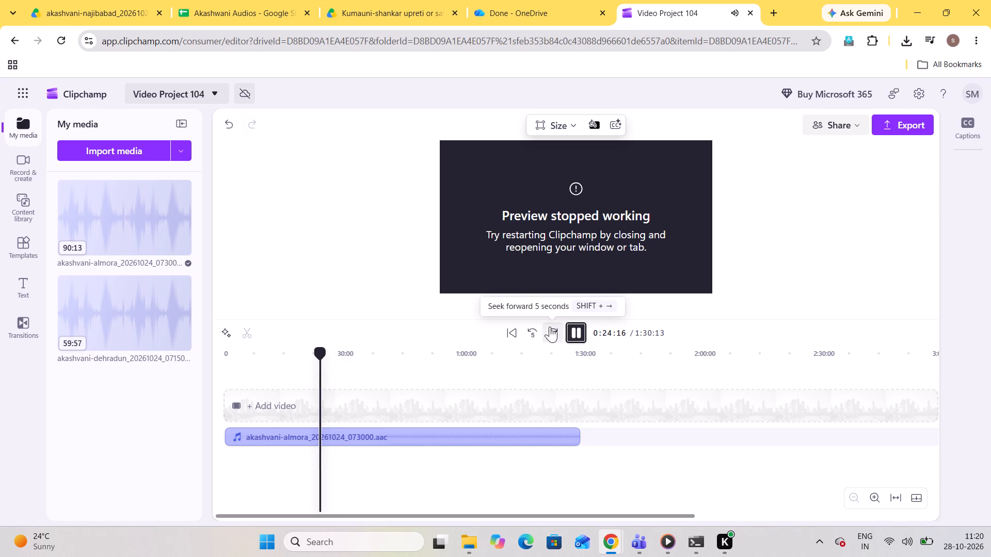
Narrow down the listening position around 24:40 with 5-second jumps forward and back, pausing at 24:46.
triple_click(555, 331)
triple_click(555, 331)
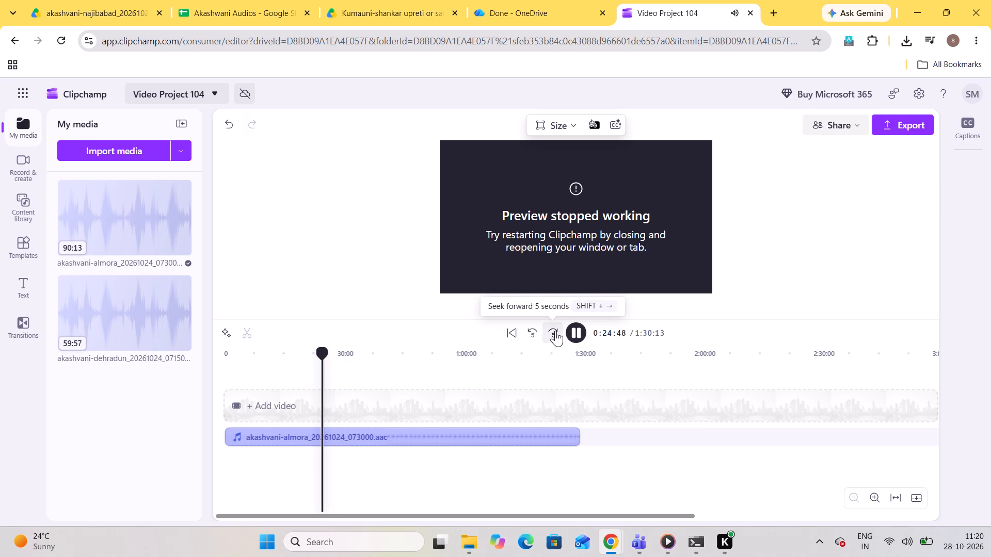
double_click(540, 328)
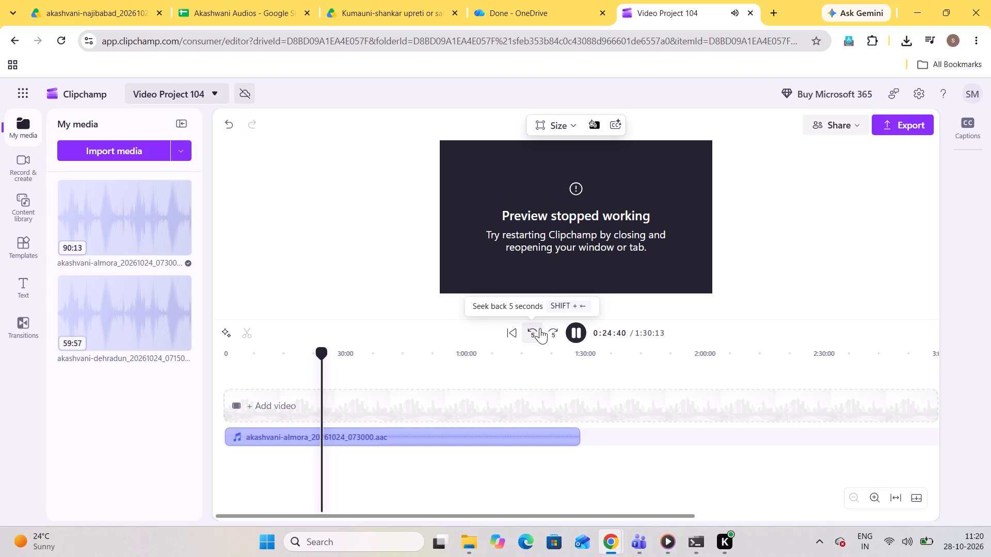
click(540, 328)
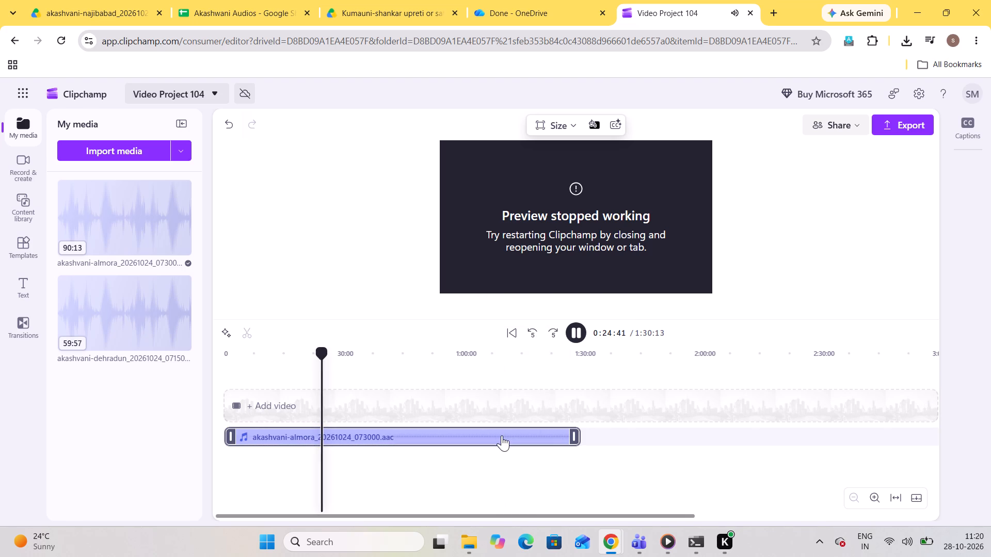
click(404, 435)
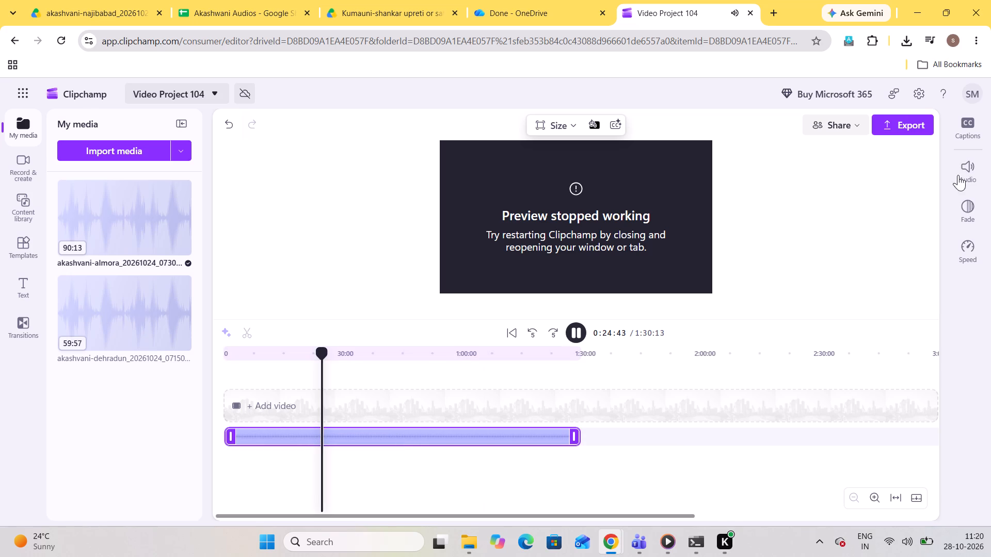
click(575, 333)
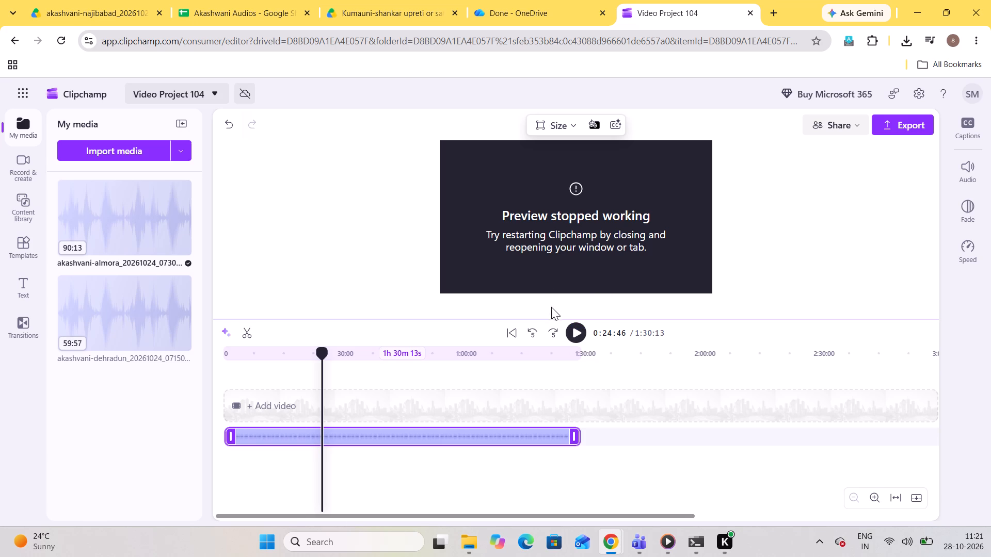
Listen on from 24:46, replay the passage around 25:10 in 5-second backward jumps, and open the clip's audio settings.
click(579, 333)
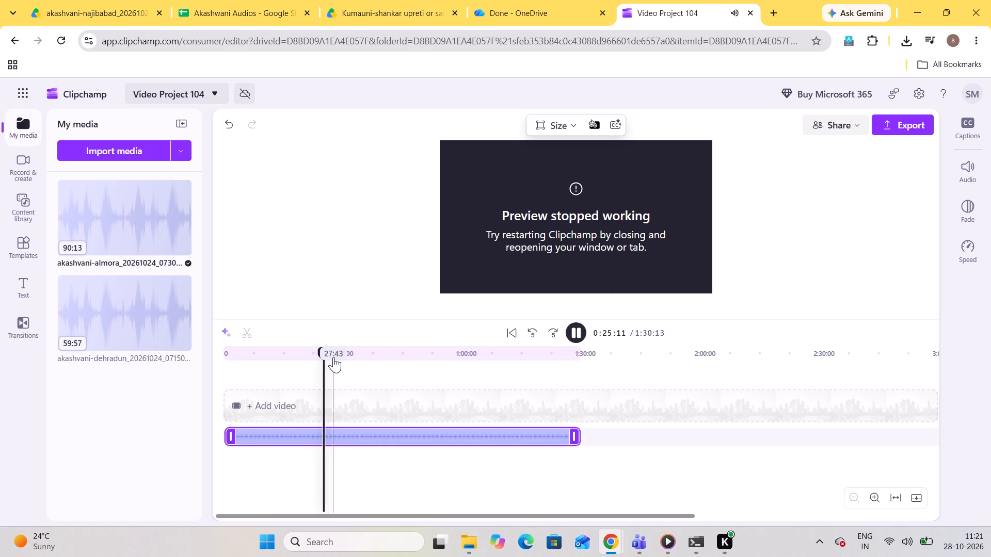
click(532, 331)
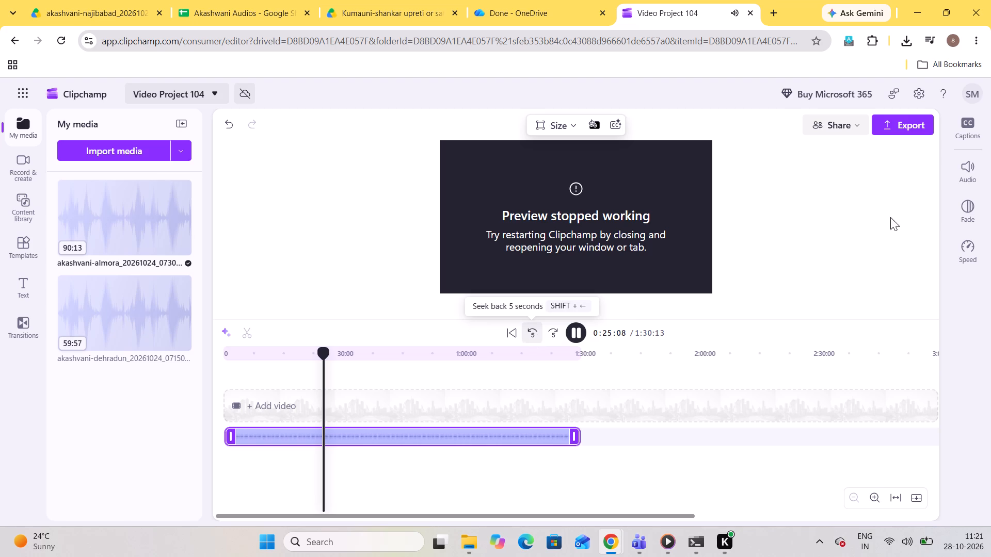
click(950, 174)
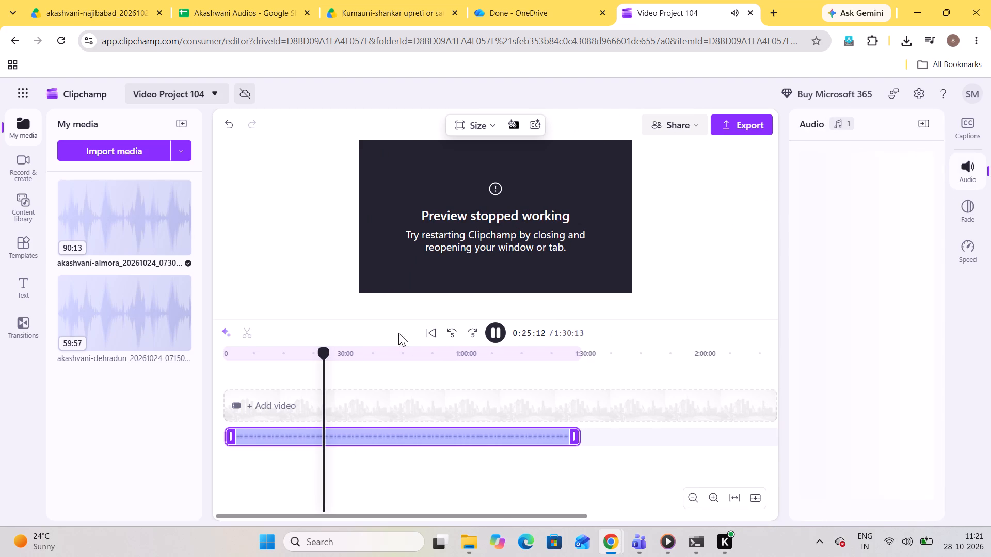
click(452, 330)
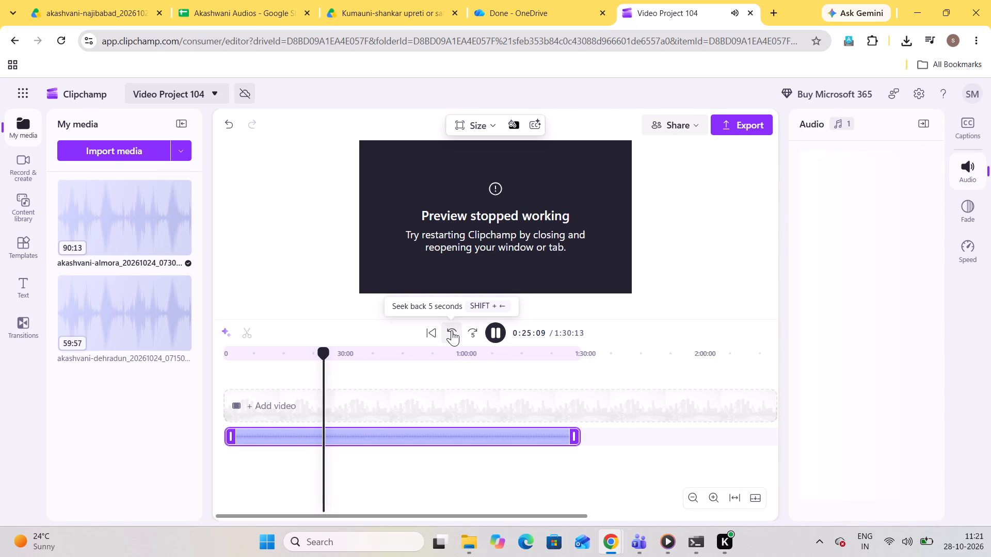
double_click(452, 330)
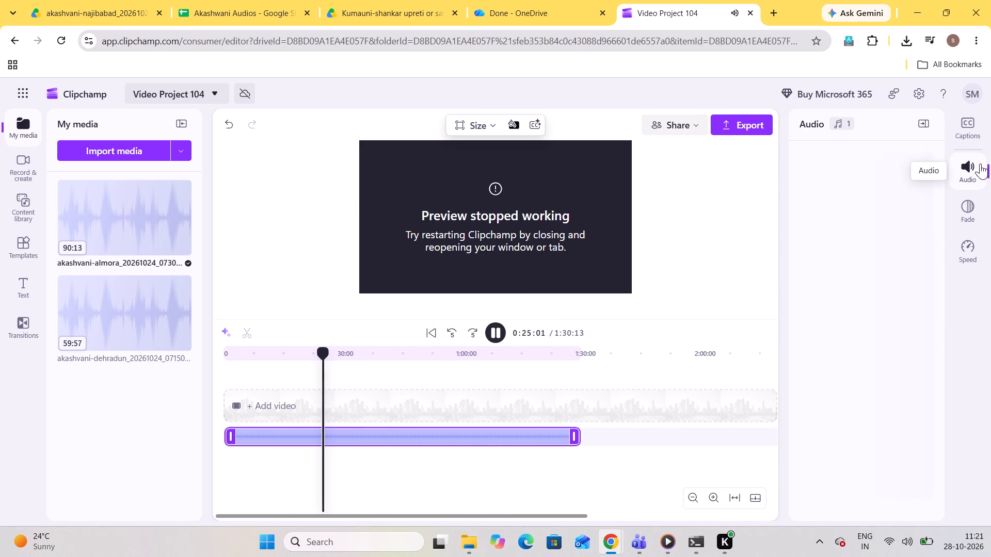
click(980, 163)
click(980, 163)
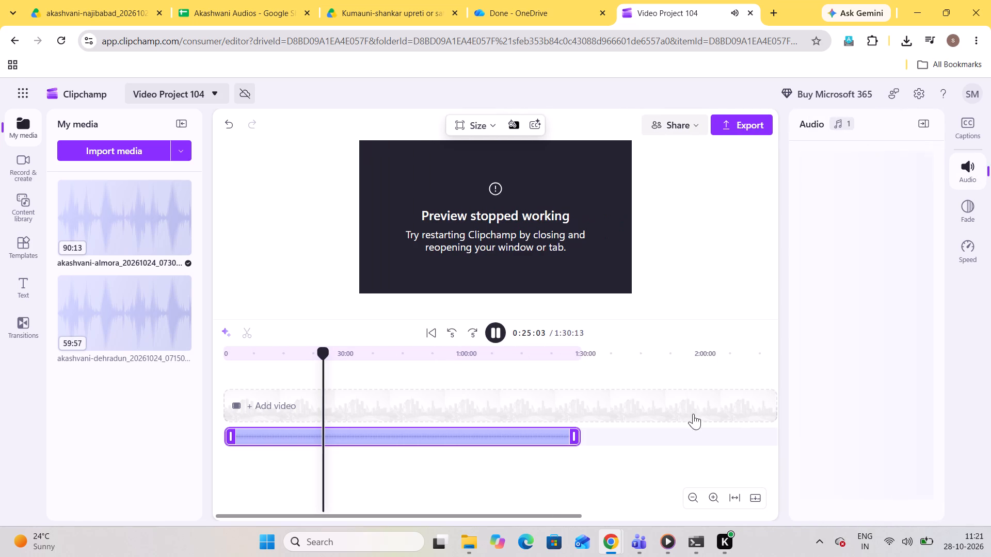
In the akashvani-almora_20261024_073000 folder, rename the newest exported song so its title part reads "myr bhuli aaj biran hege".
click(476, 546)
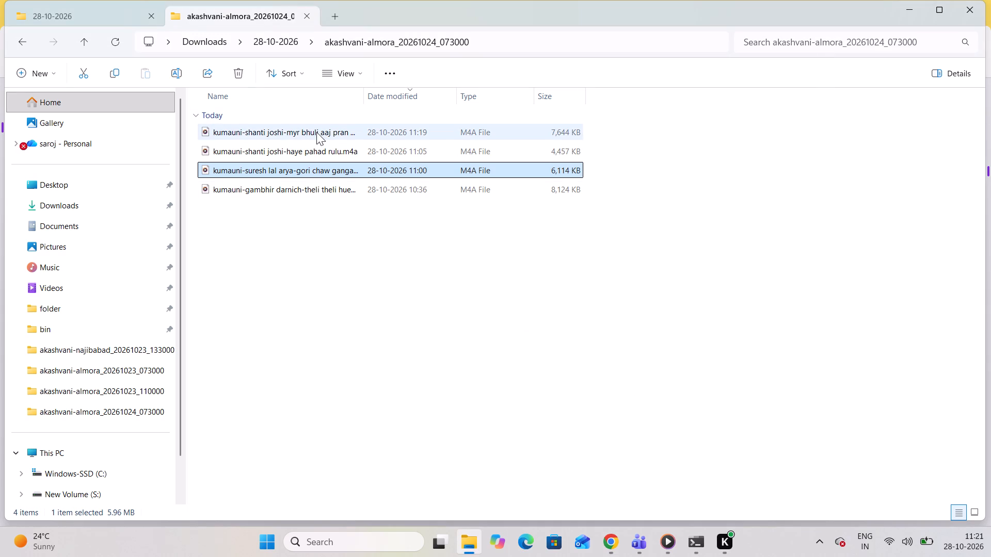
click(317, 134)
click(317, 134)
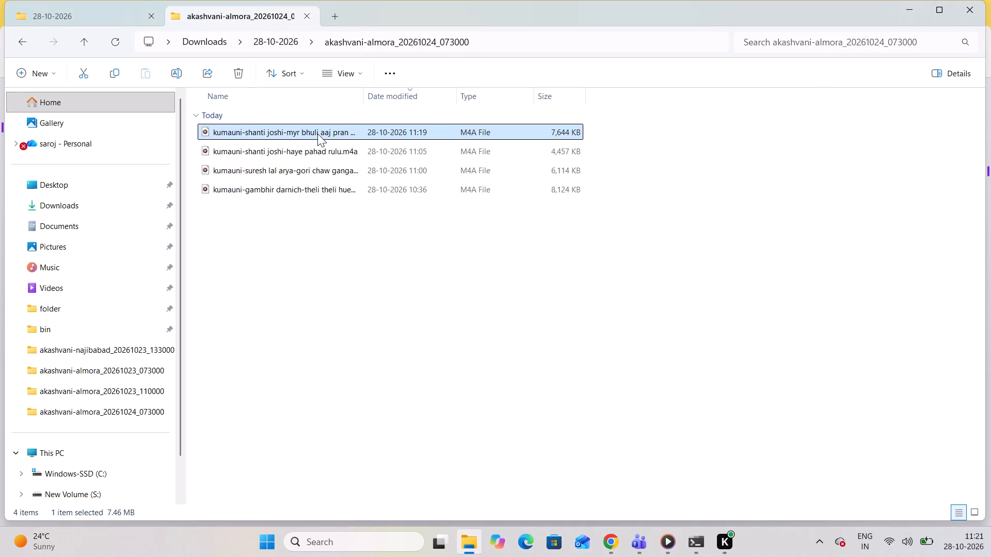
click(332, 134)
drag(332, 134, 348, 135)
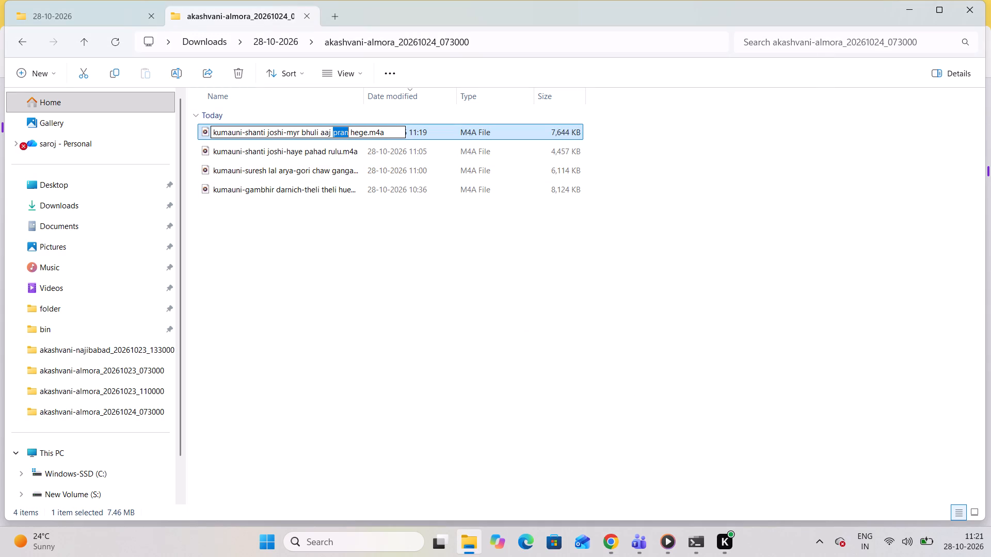
key(BackSpace)
text(biran)
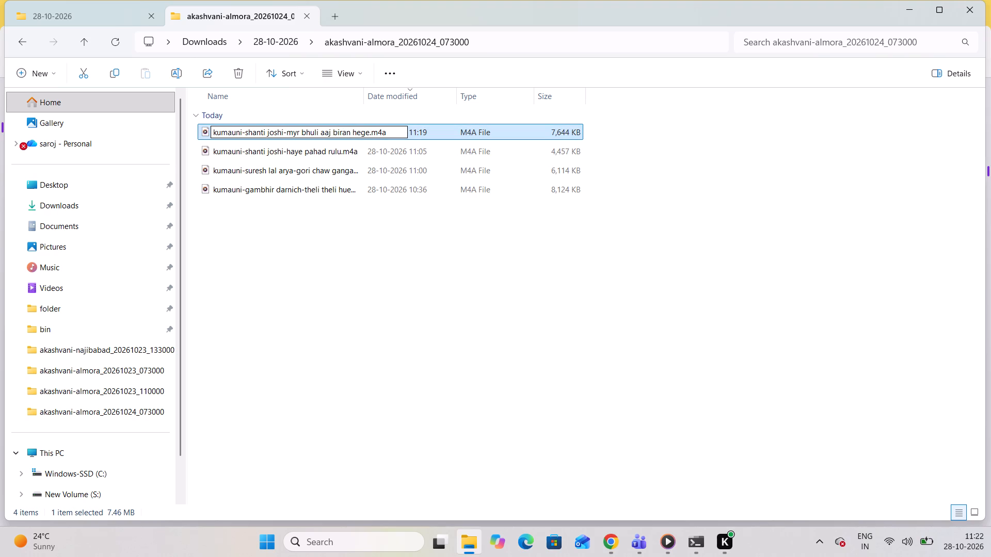
key(Return)
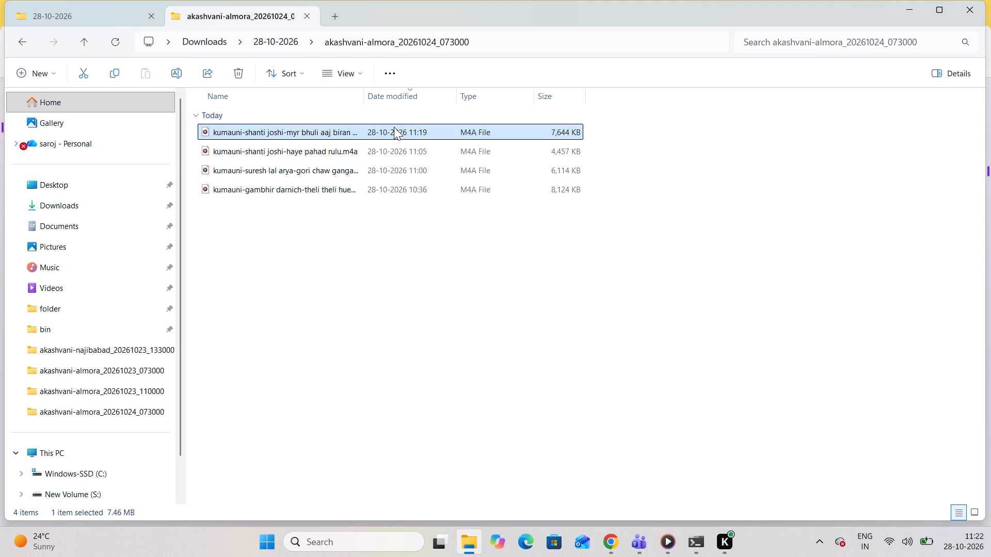
click(912, 8)
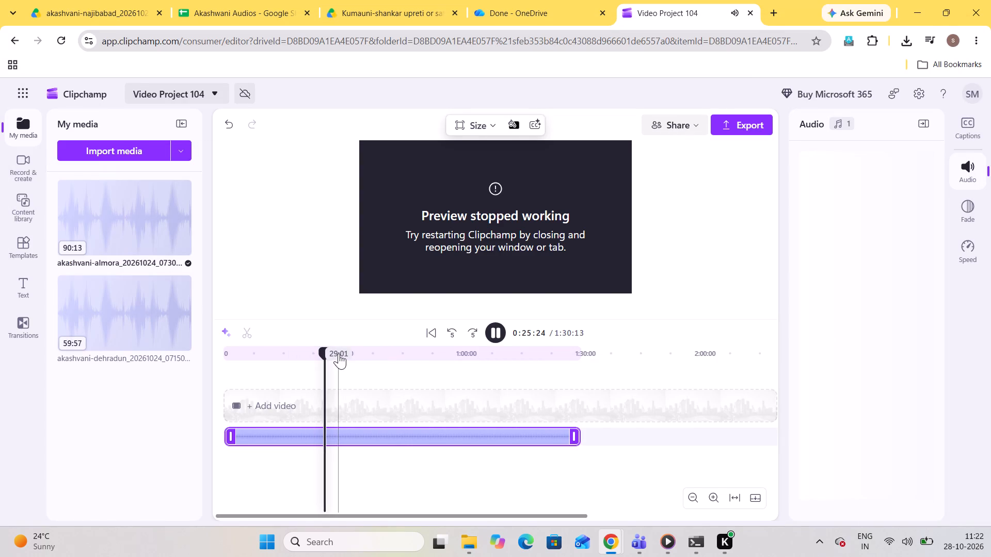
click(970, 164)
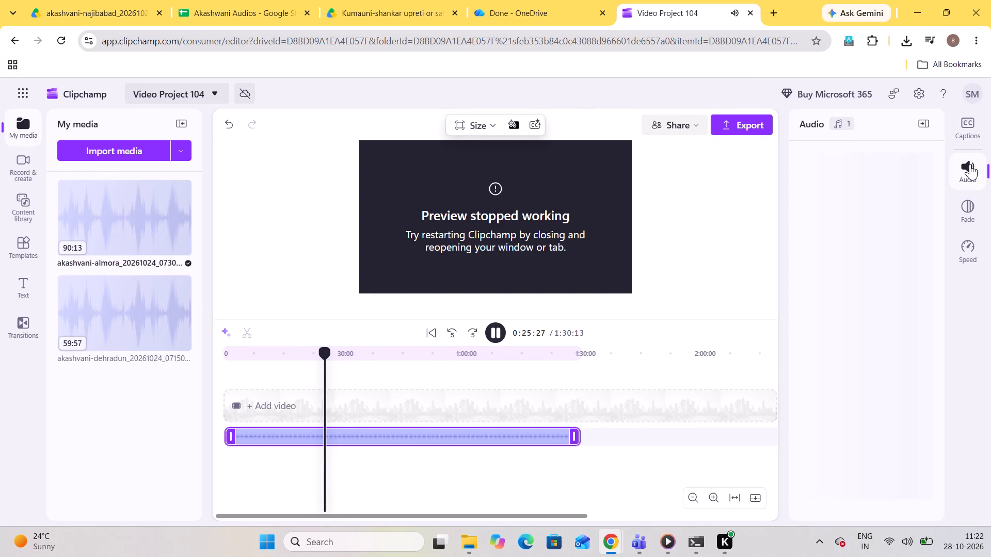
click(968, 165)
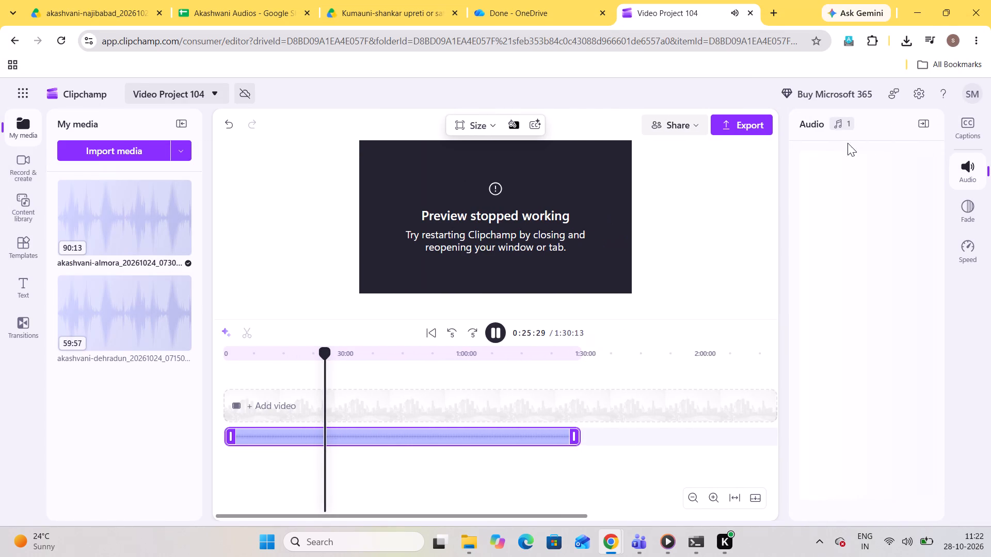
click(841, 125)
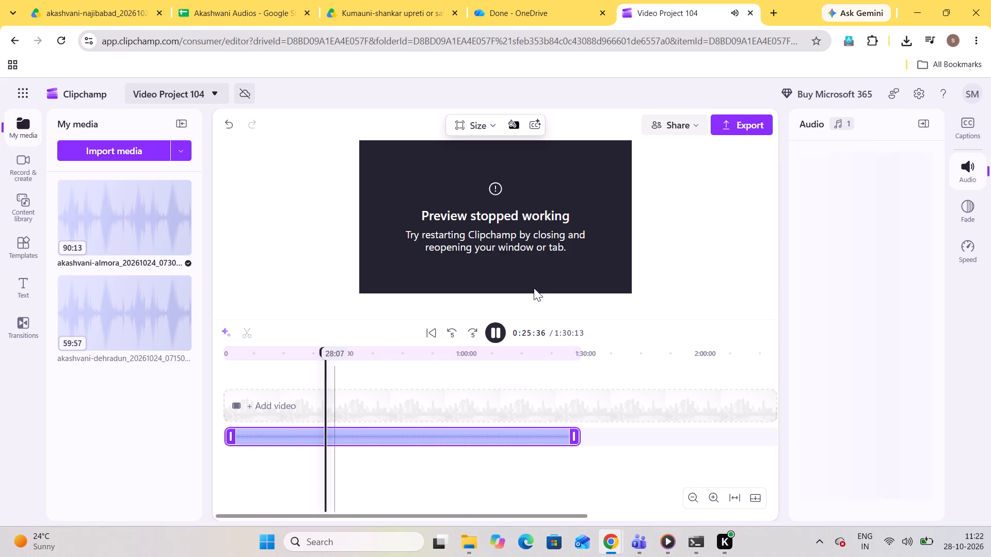
Skim the recording forward from about 28:31 to 29:41, listen on with 5-second forward jumps, and pause at 30:19.
click(337, 353)
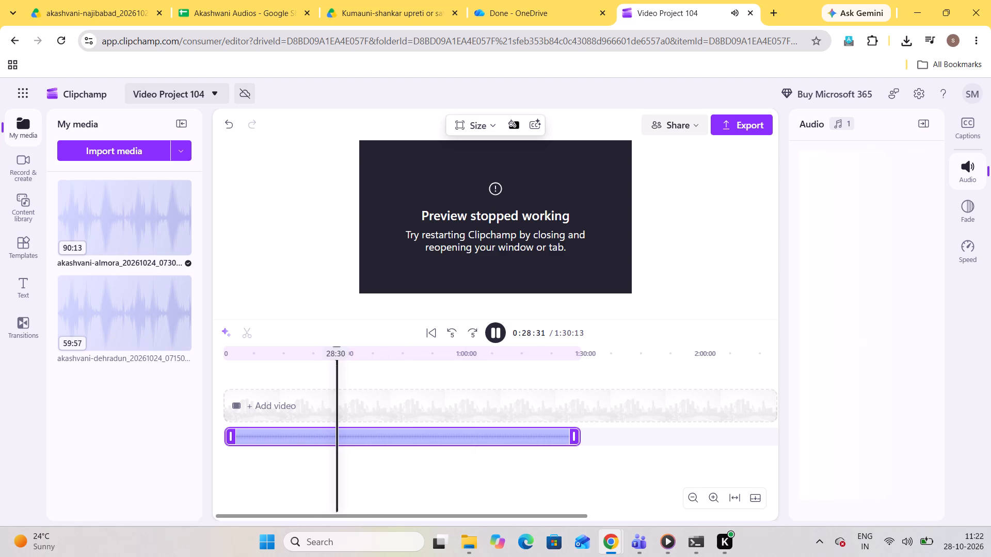
click(346, 358)
click(342, 355)
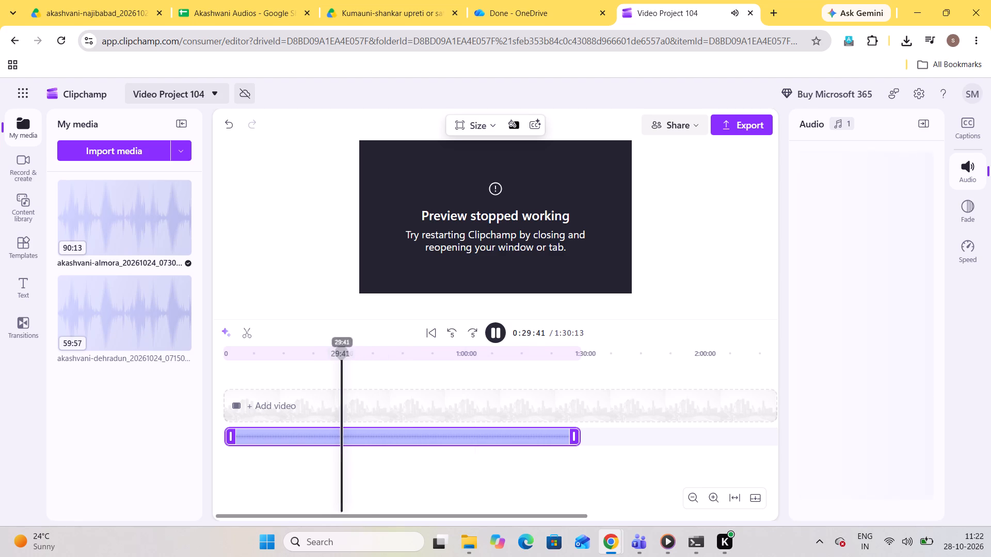
double_click(472, 328)
double_click(472, 328)
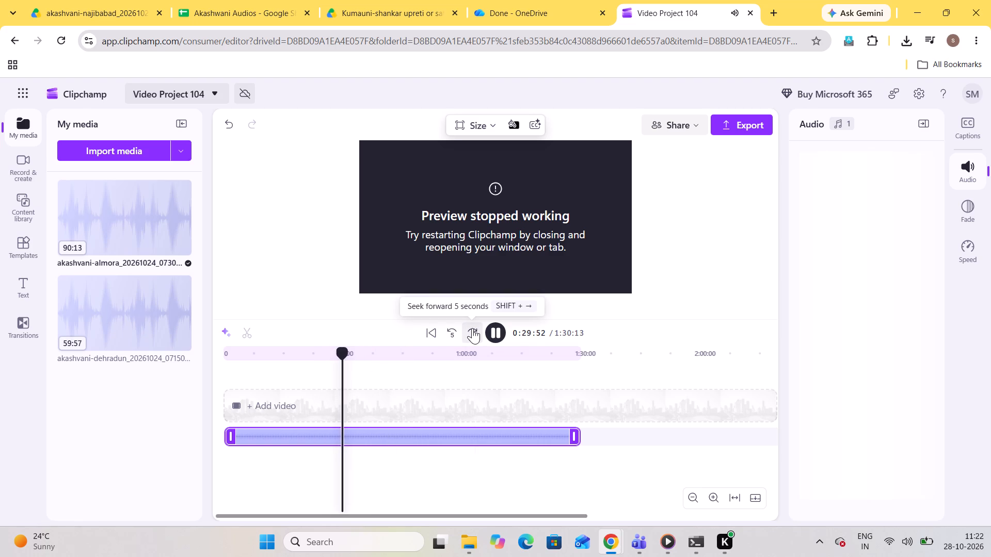
click(472, 324)
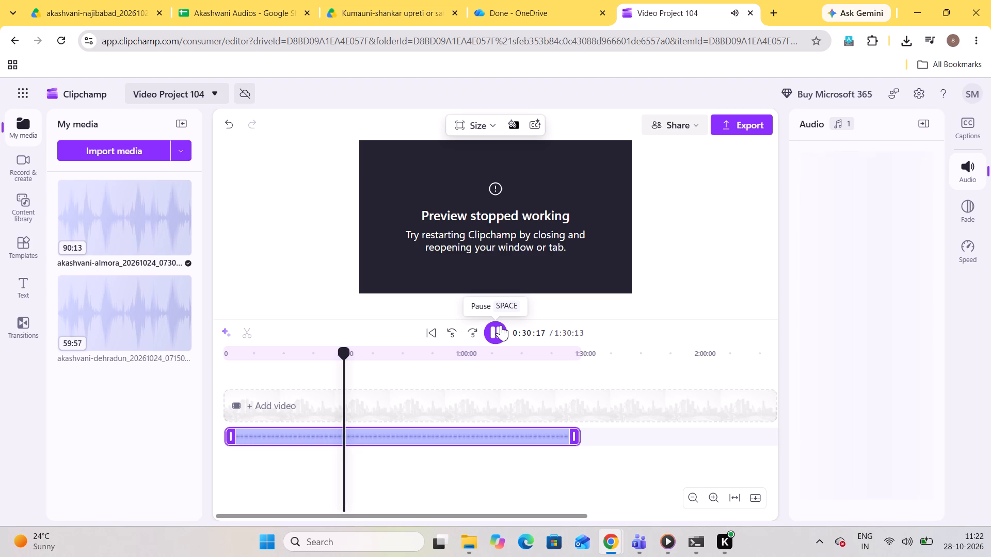
click(495, 333)
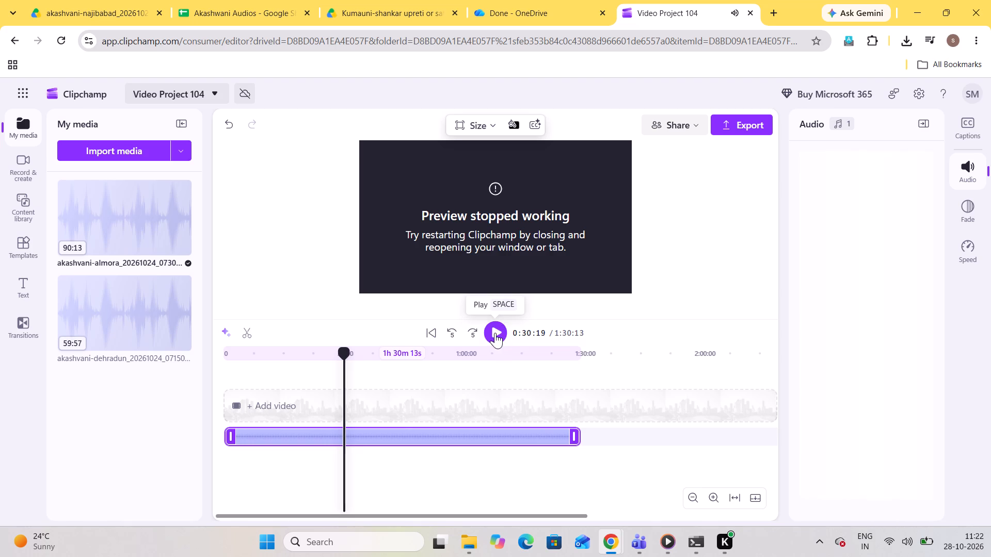
Change the singer's name in the "myr bhuli aaj biran hege" file name to "sanjay singh" in the recording's folder.
click(474, 540)
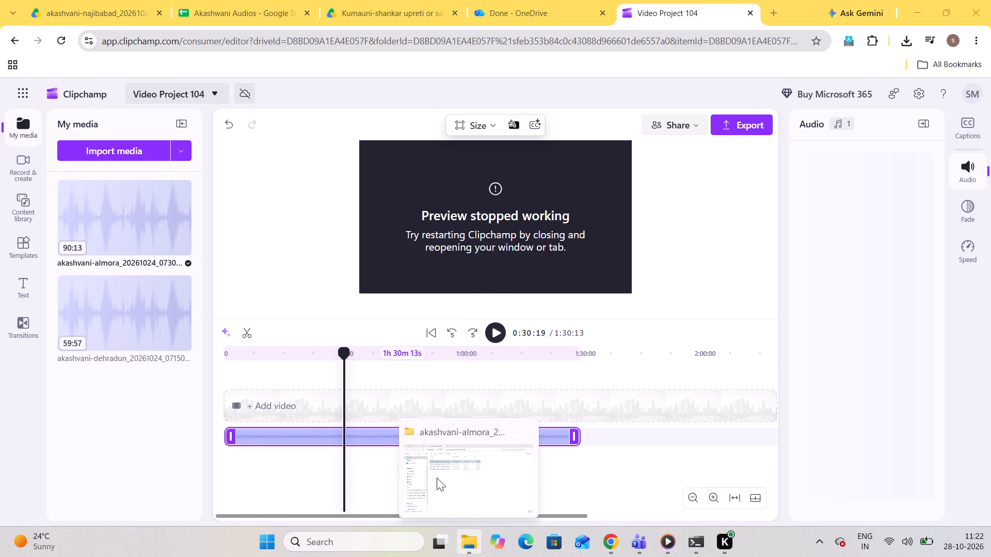
click(437, 478)
click(289, 128)
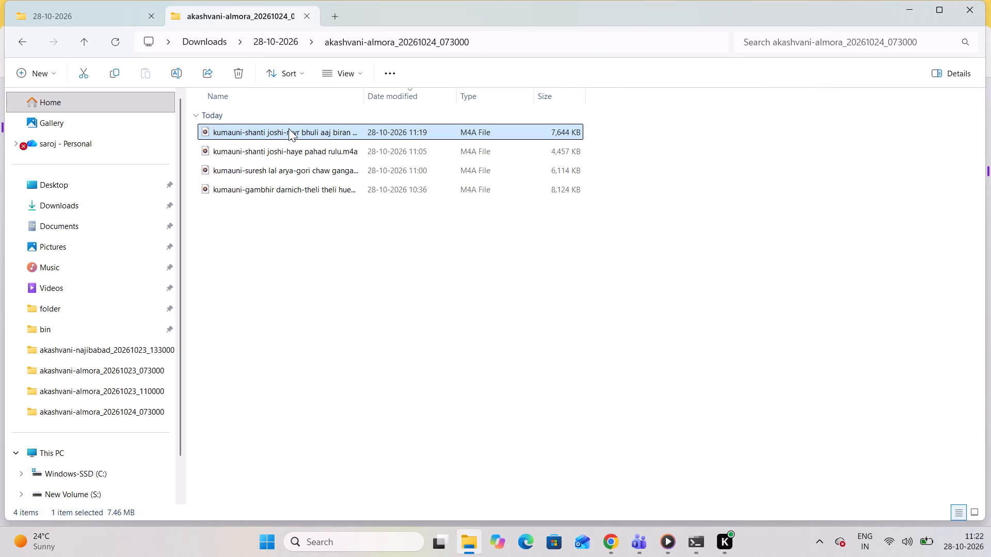
click(286, 131)
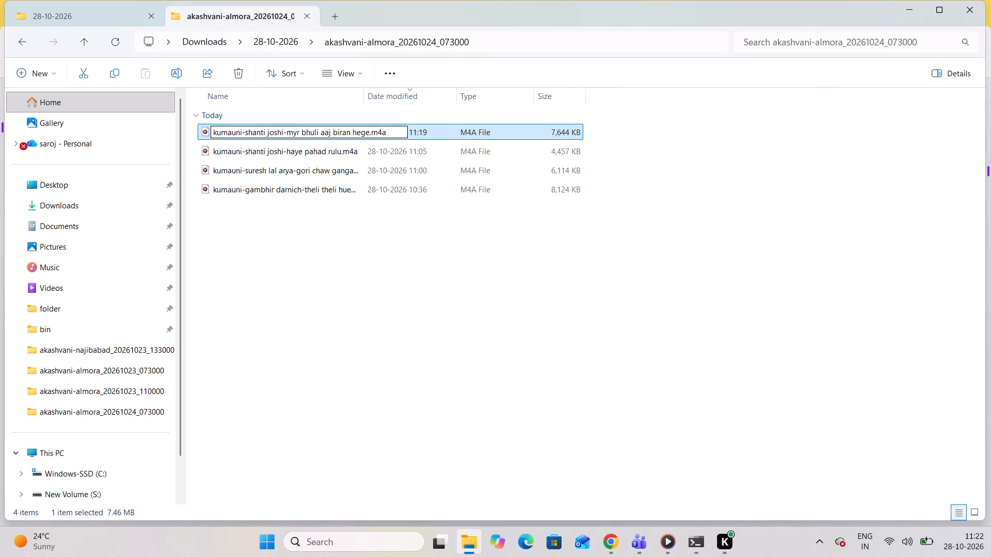
drag(281, 131, 247, 135)
drag(247, 135, 247, 135)
key(BackSpace)
key(Right)
key(BackSpace)
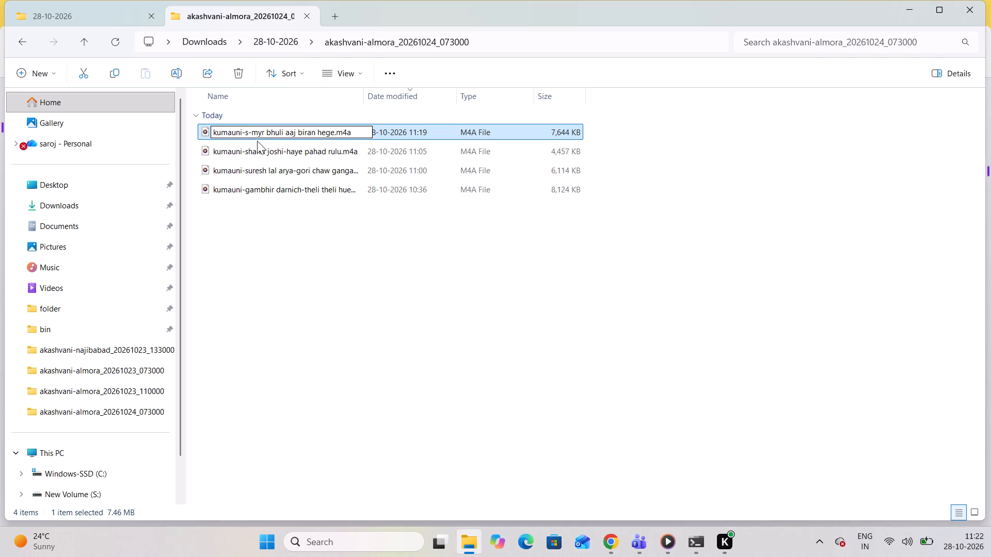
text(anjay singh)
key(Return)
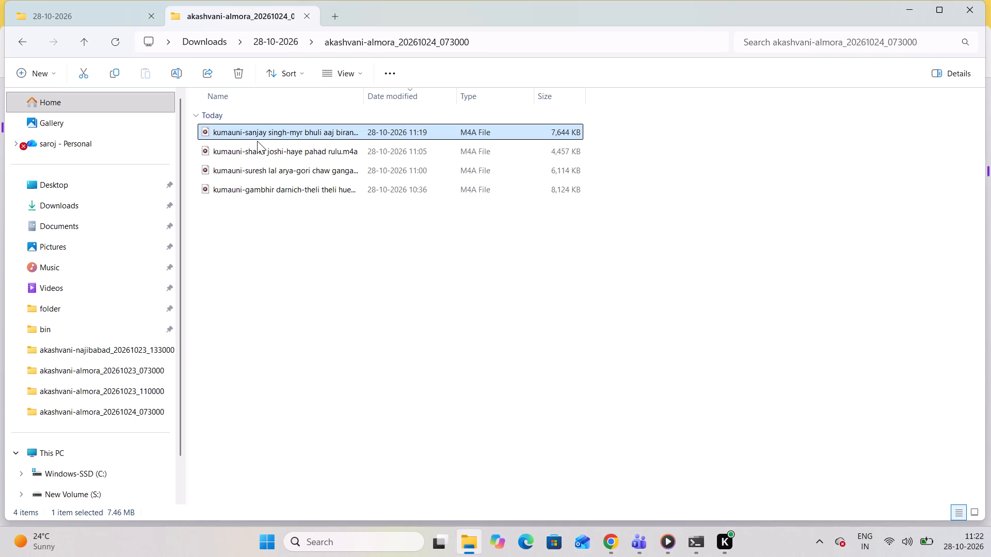
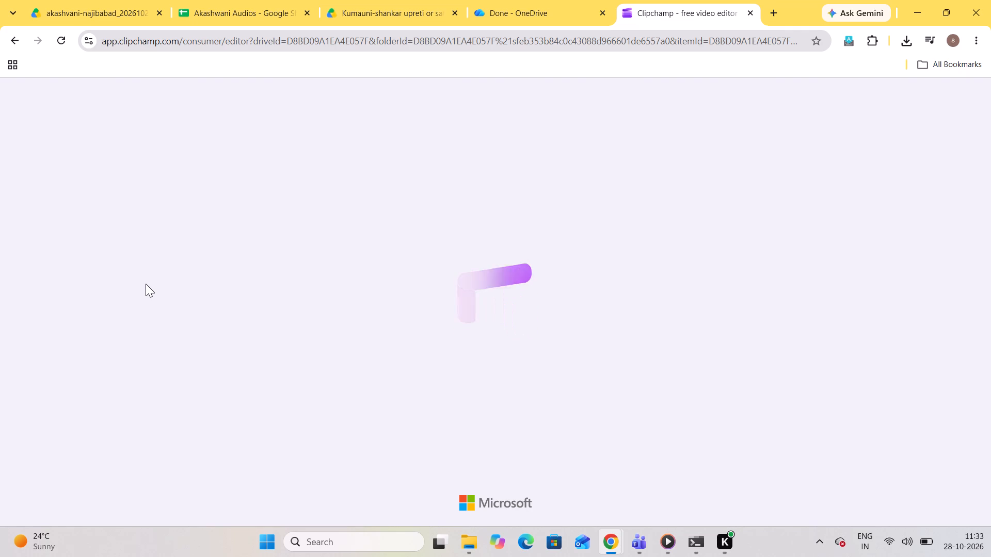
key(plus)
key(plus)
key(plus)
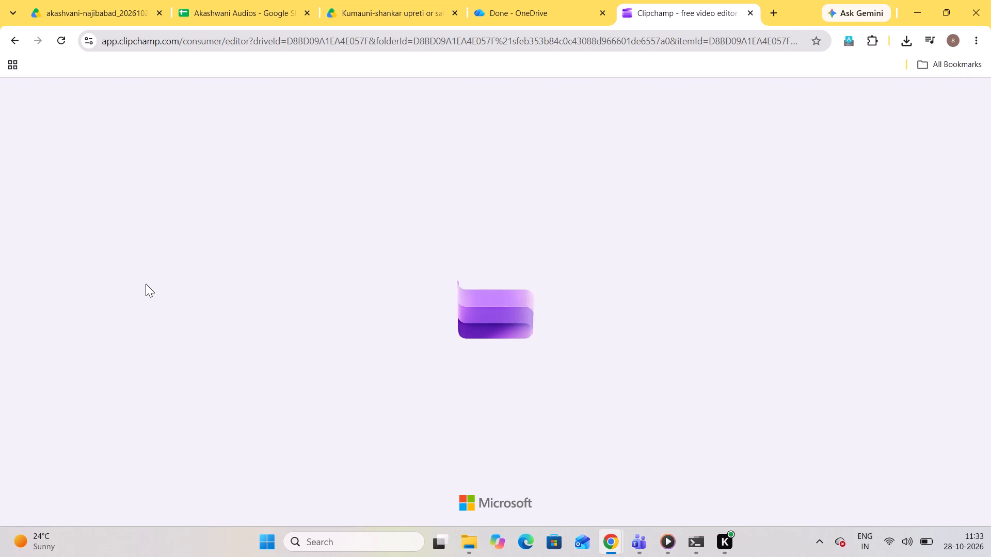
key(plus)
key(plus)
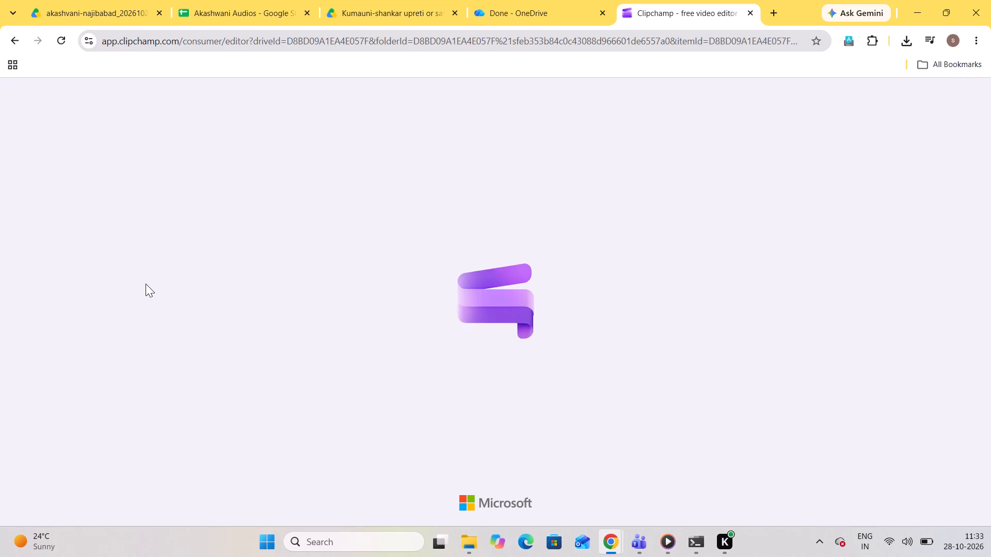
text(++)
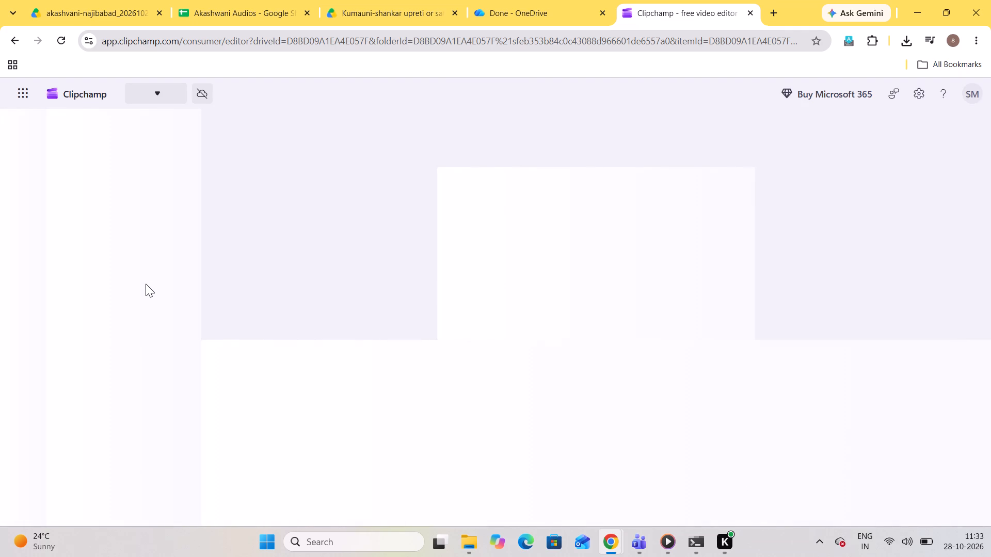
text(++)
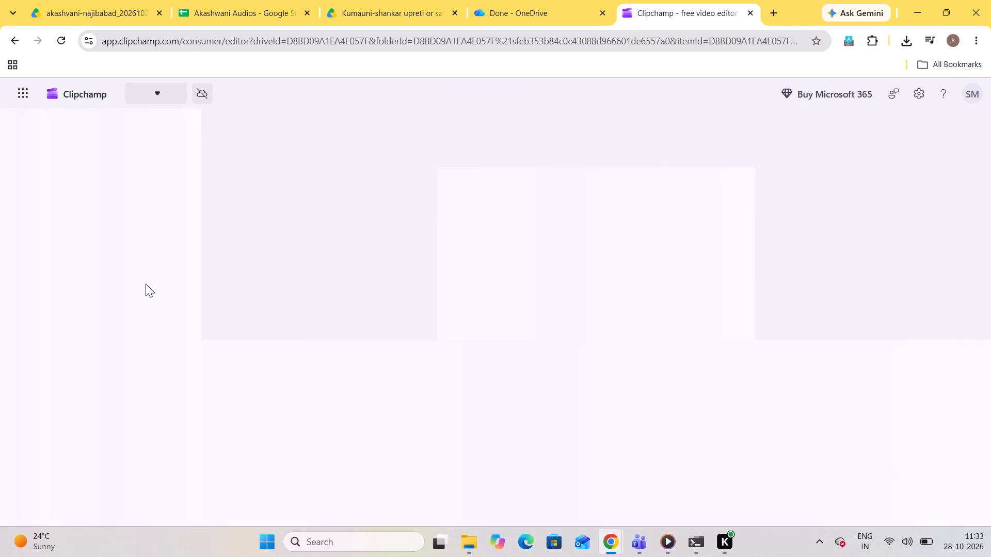
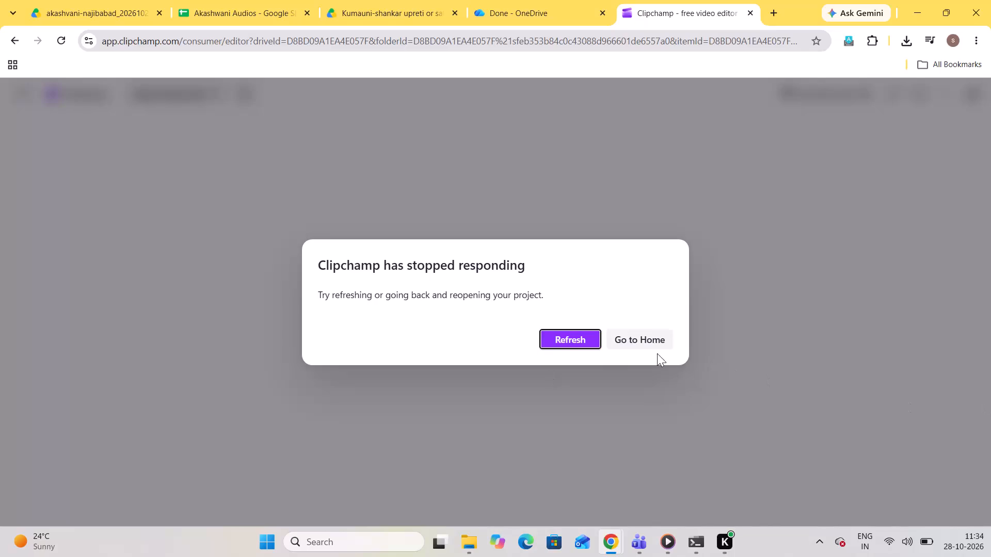
Refresh the unresponsive video editor to reload the current project.
click(561, 342)
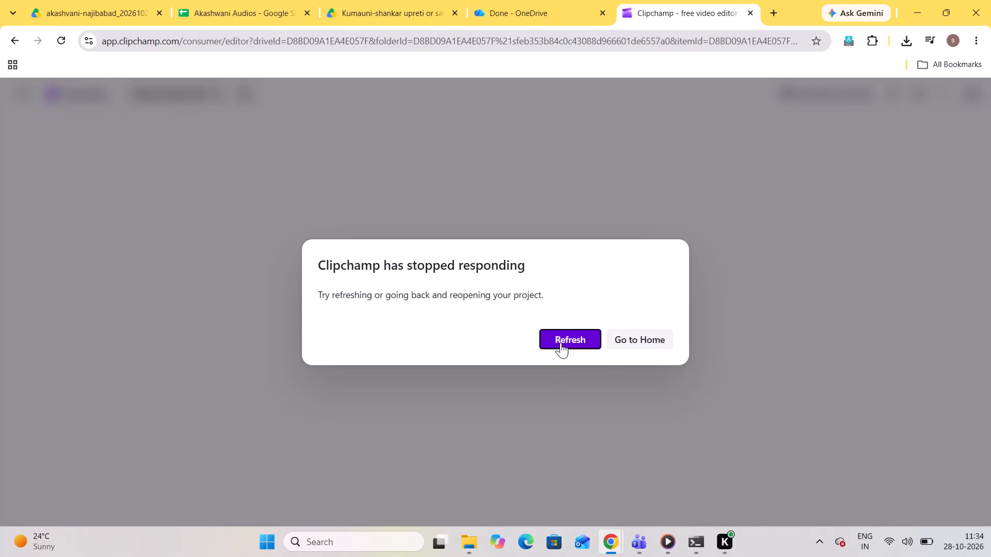
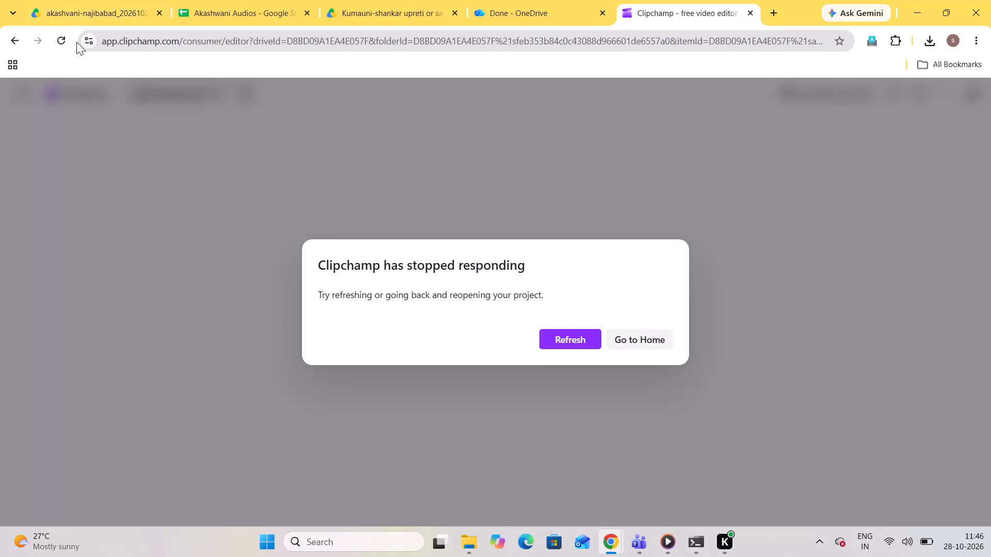
Reload the browser page of the video editor that has stopped responding.
double_click(62, 40)
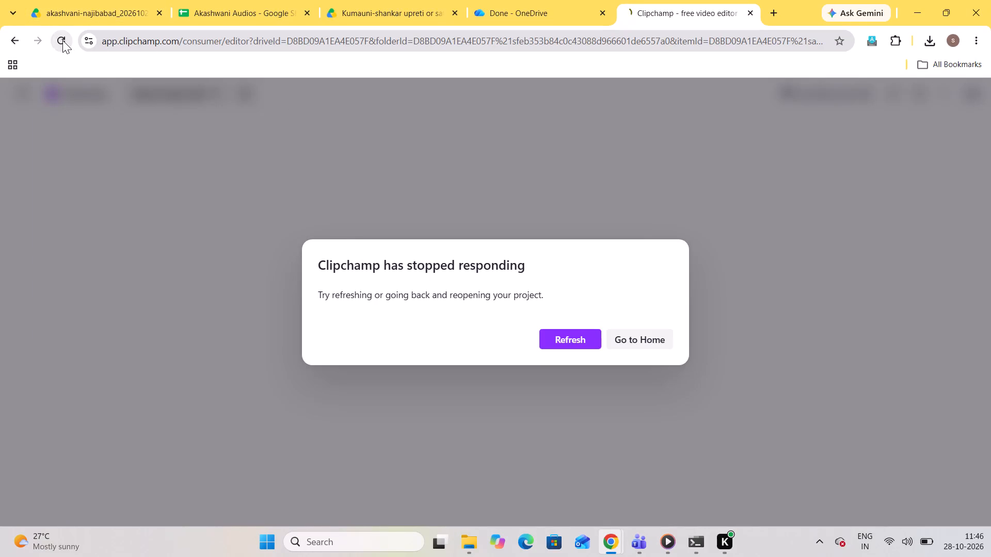
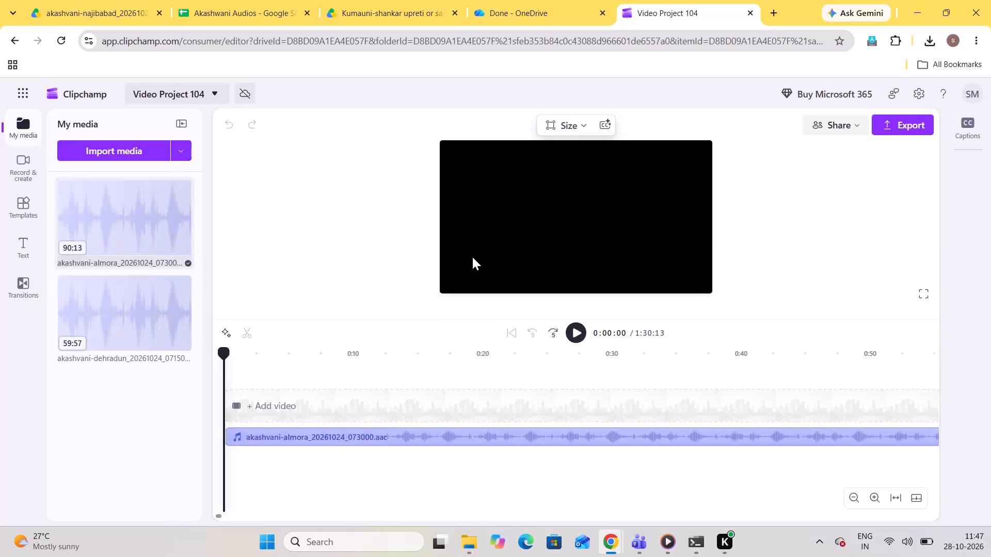
Play the akashvani-almora recording from the beginning, select its timeline clip and skip forward to about 1:31 in search of a song.
click(576, 337)
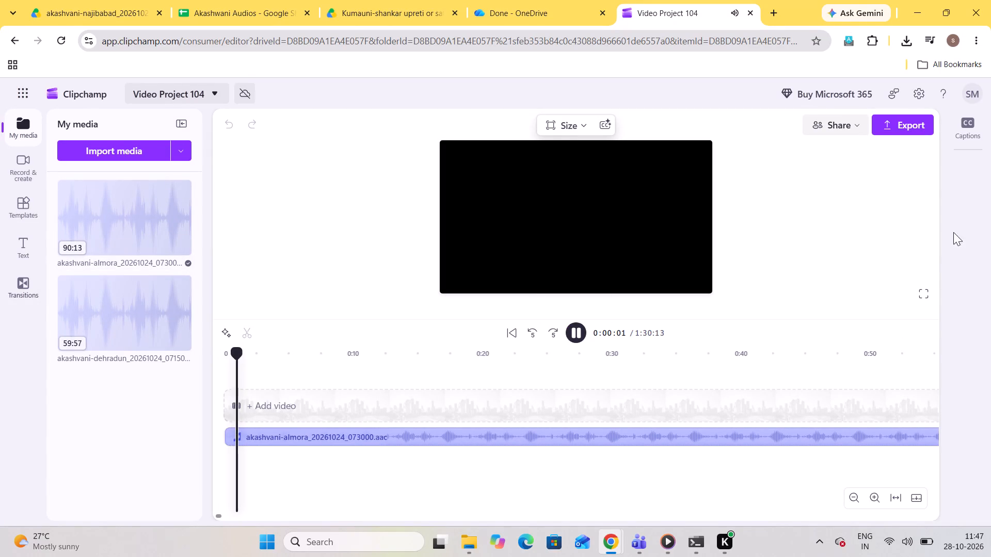
click(527, 440)
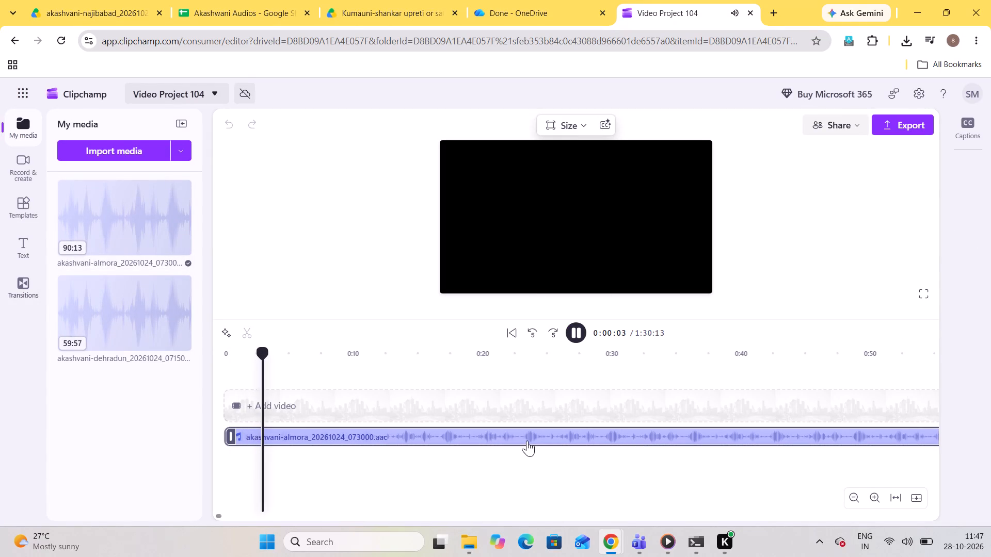
triple_click(527, 440)
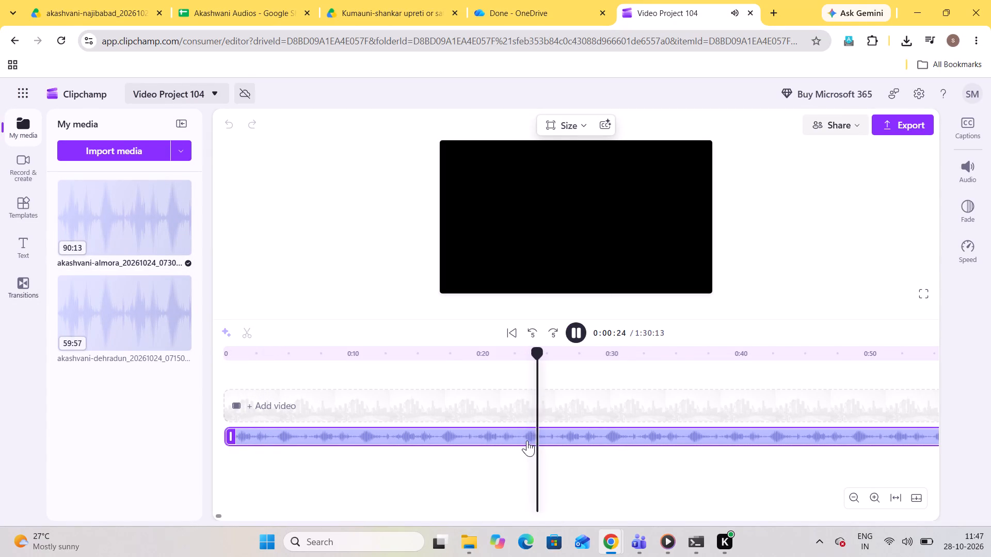
key(Right)
key(Right)
key(Right)
key(Right)
key(Right)
key(Right)
key(Right)
key(Right)
key(Right)
key(Right)
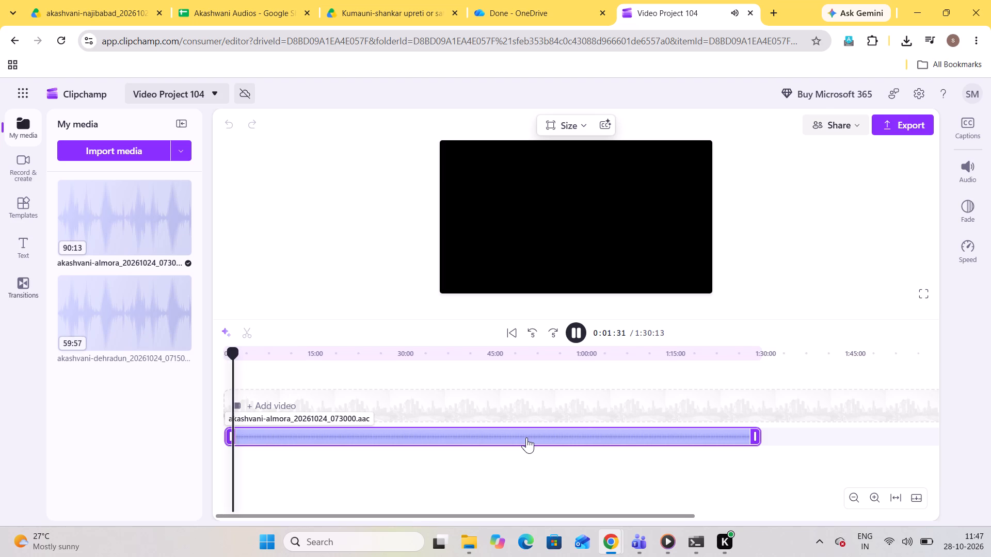
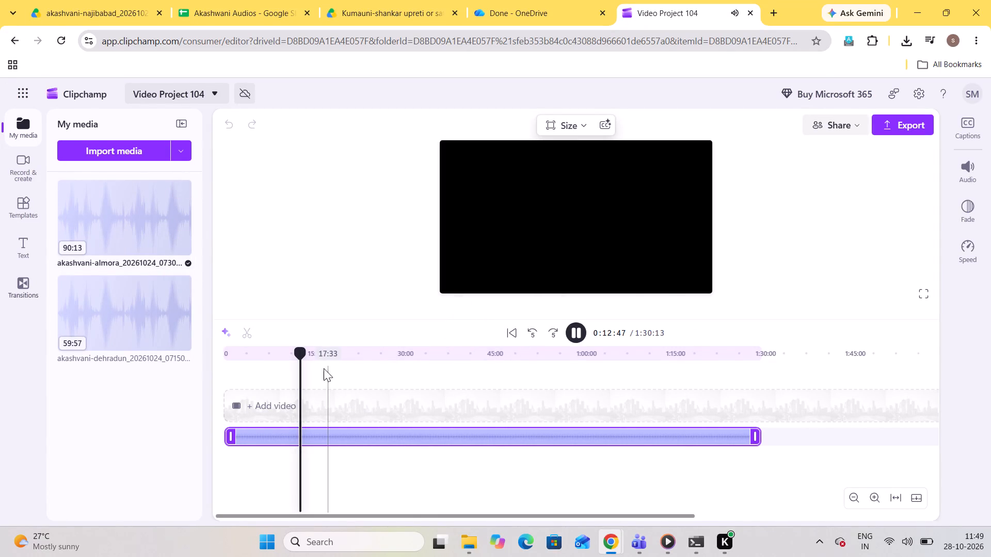
Skim the akashvani-almora recording forward from about 13 minutes to about 1:11:50, listening for songs.
click(309, 358)
click(419, 356)
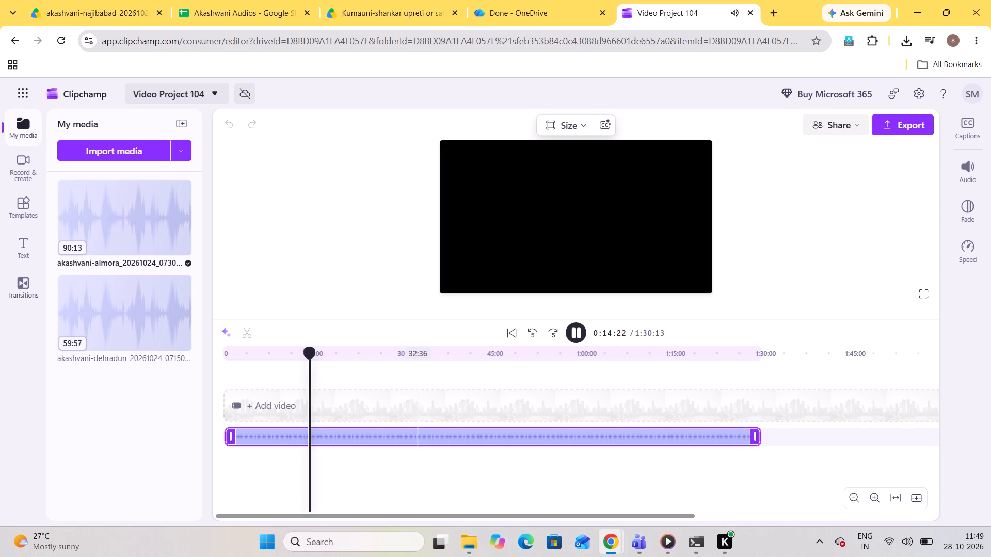
click(489, 349)
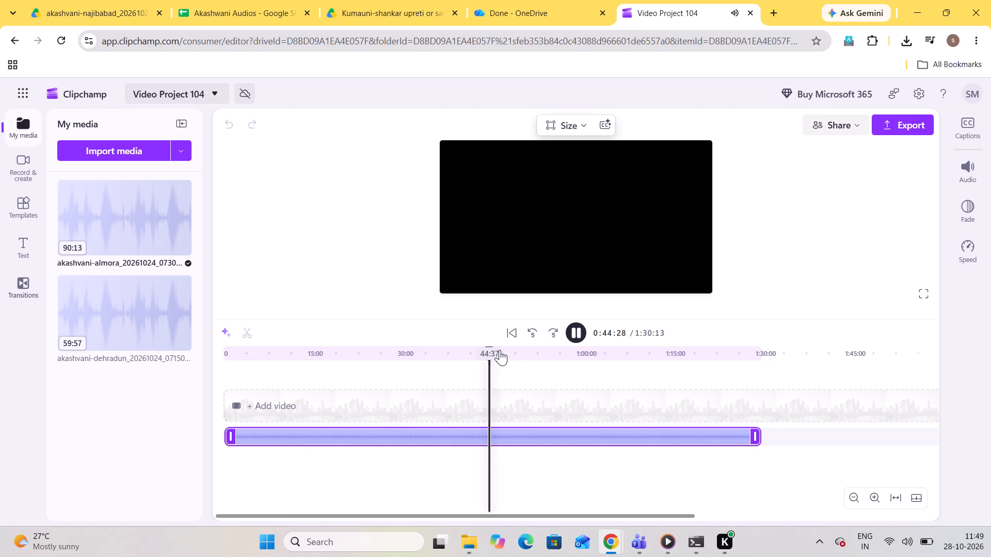
click(510, 349)
click(540, 354)
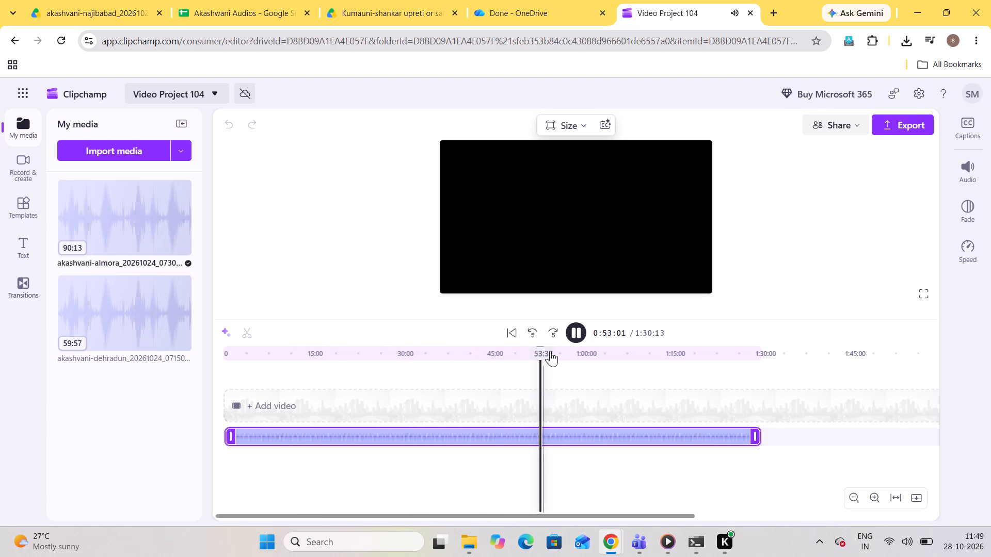
click(554, 351)
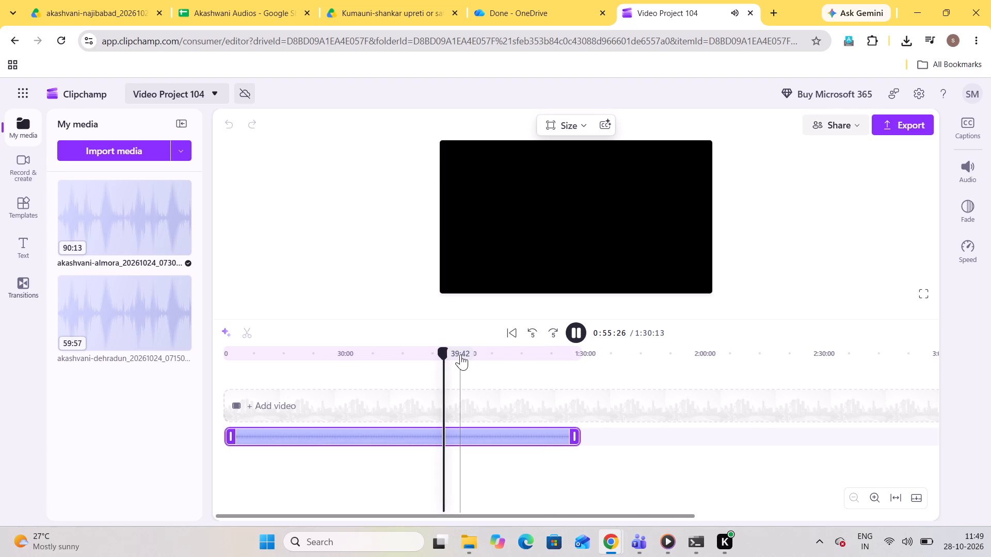
key(Right)
key(Right)
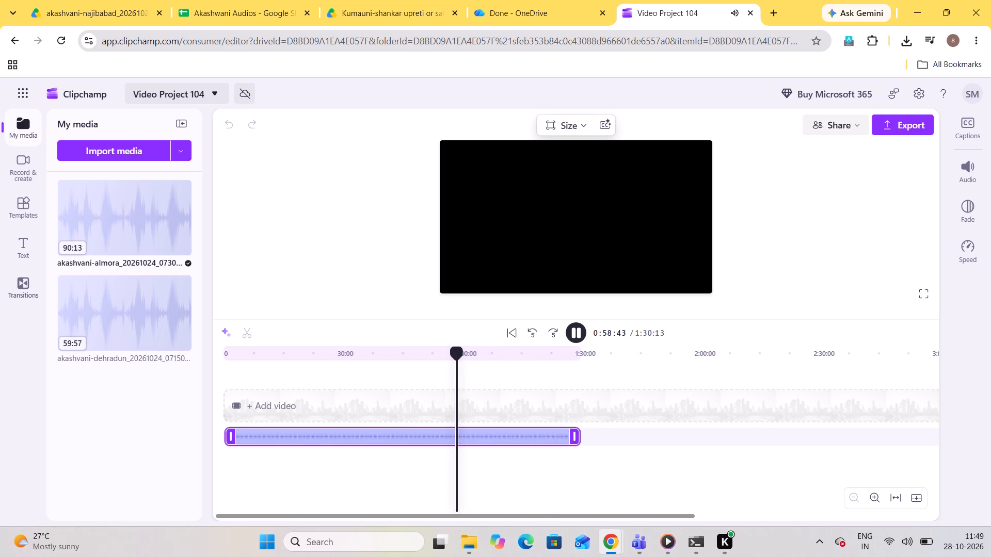
key(Right)
key(Right)
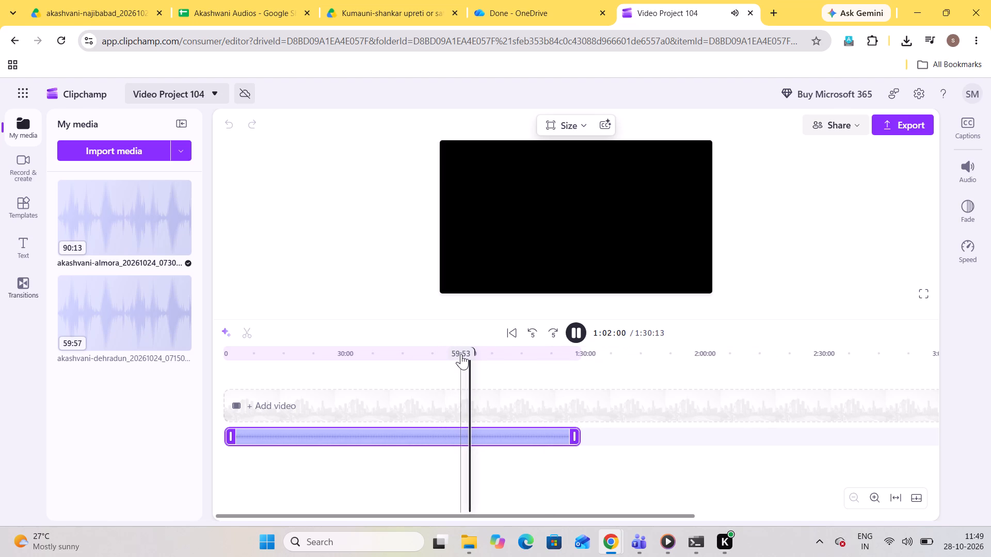
key(Right)
key(Right)
key(Right)
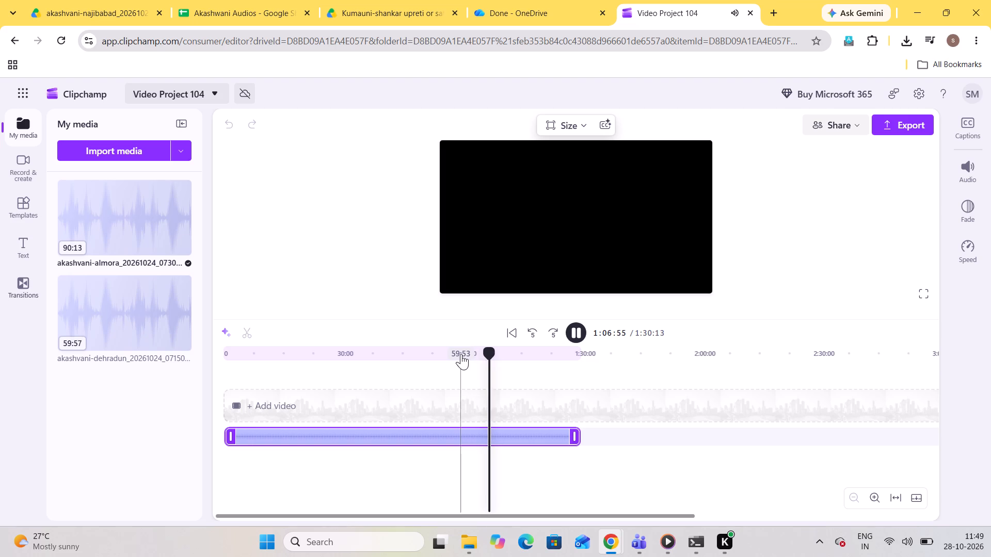
key(Right)
key(Right)
key(Right)
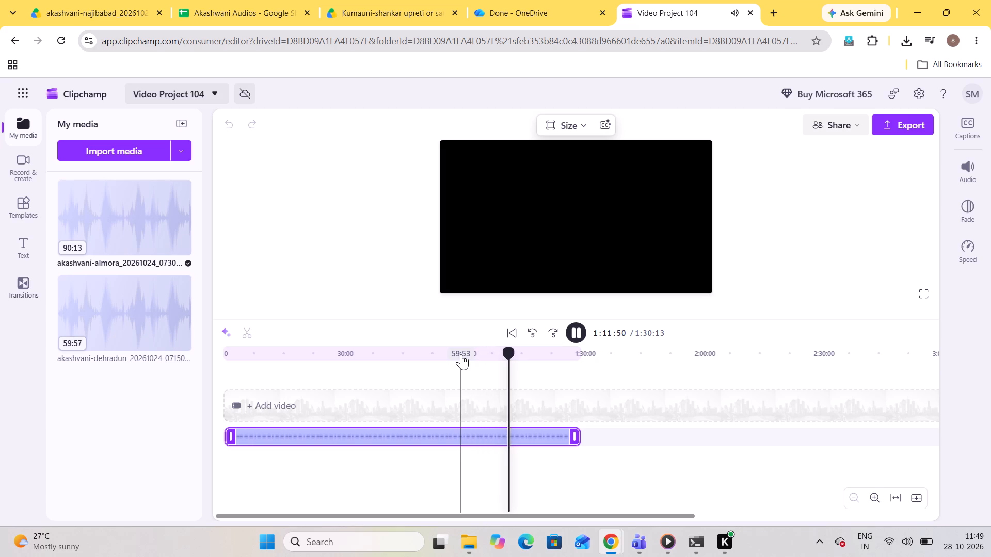
Skip back through the akashvani-almora recording to about 34:30, sampling the audio for songs.
key(Left)
key(Left)
key(Left)
key(Left)
key(Left)
key(Left)
key(Left)
key(Left)
key(Left)
key(Left)
key(Left)
key(Left)
key(Left)
key(Left)
key(Left)
key(Left)
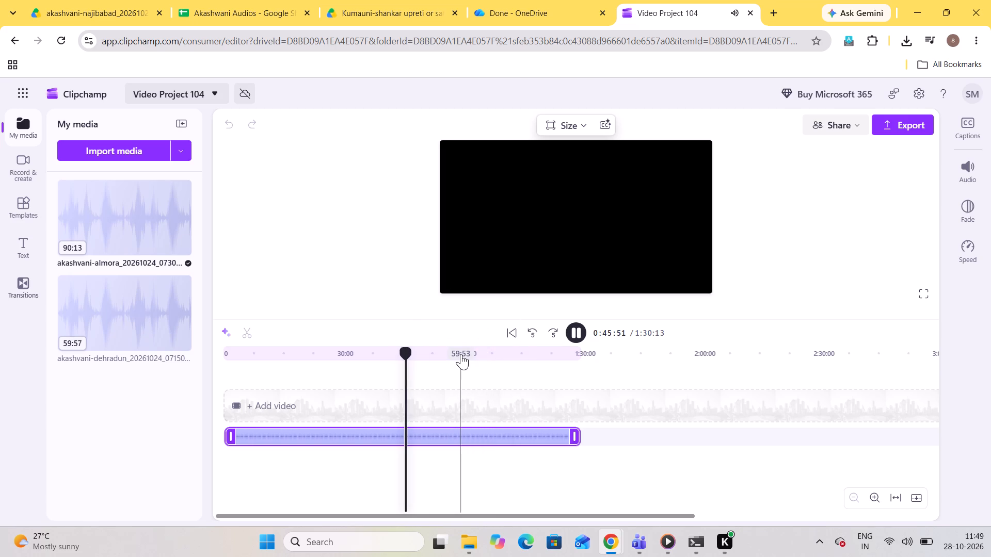
key(Left)
key(Left)
key(Left)
key(Left)
key(Left)
key(Left)
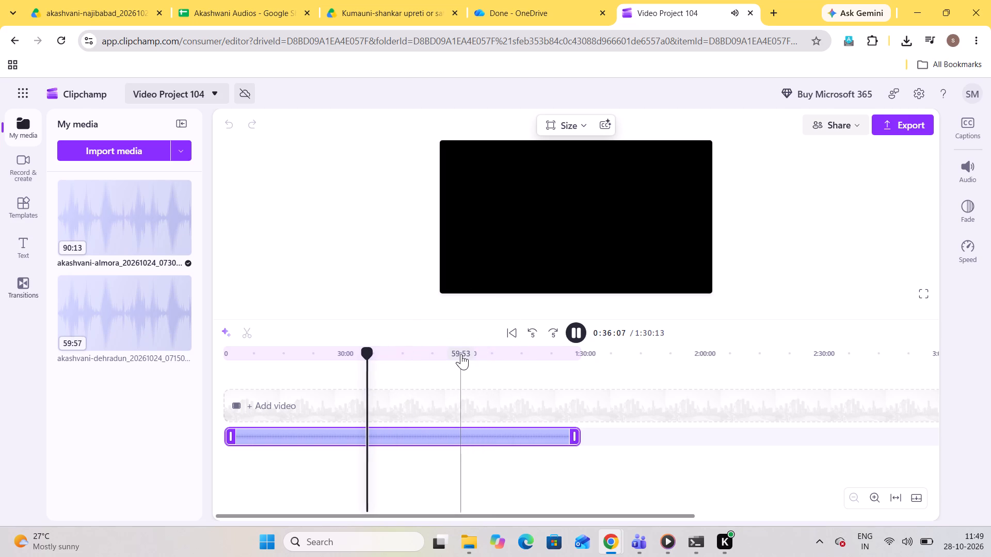
key(Left)
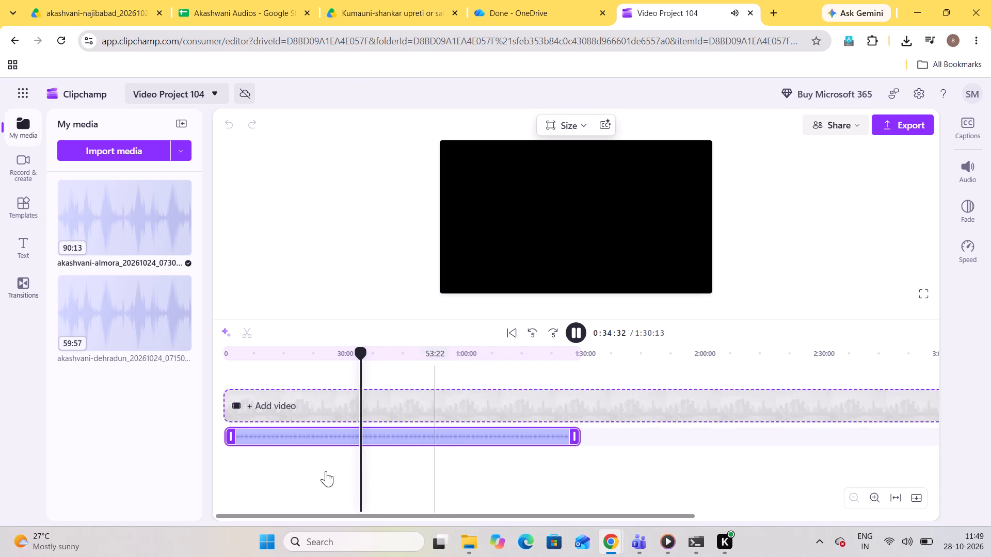
Skim the akashvani-almora recording forward again to about 1:07:50, listening for songs.
click(383, 445)
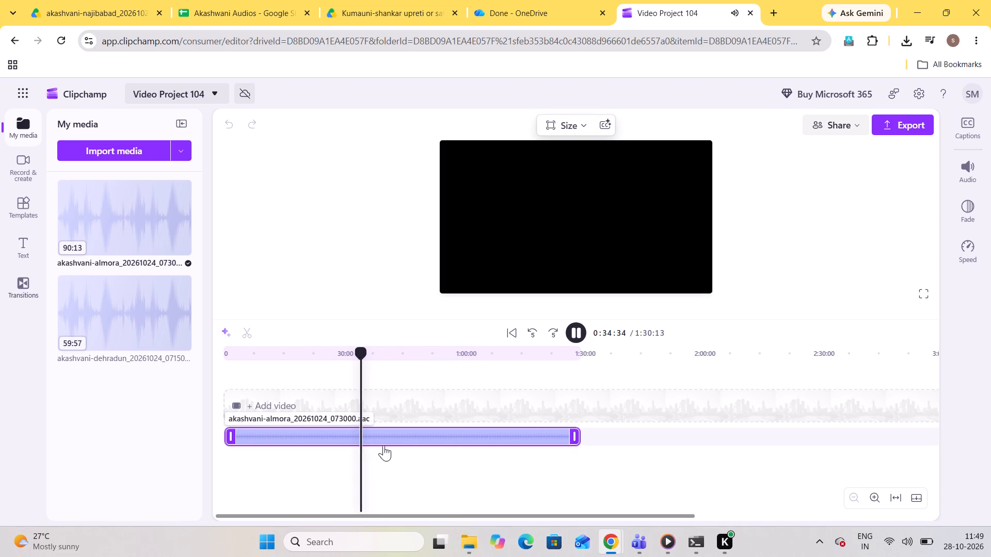
key(Right)
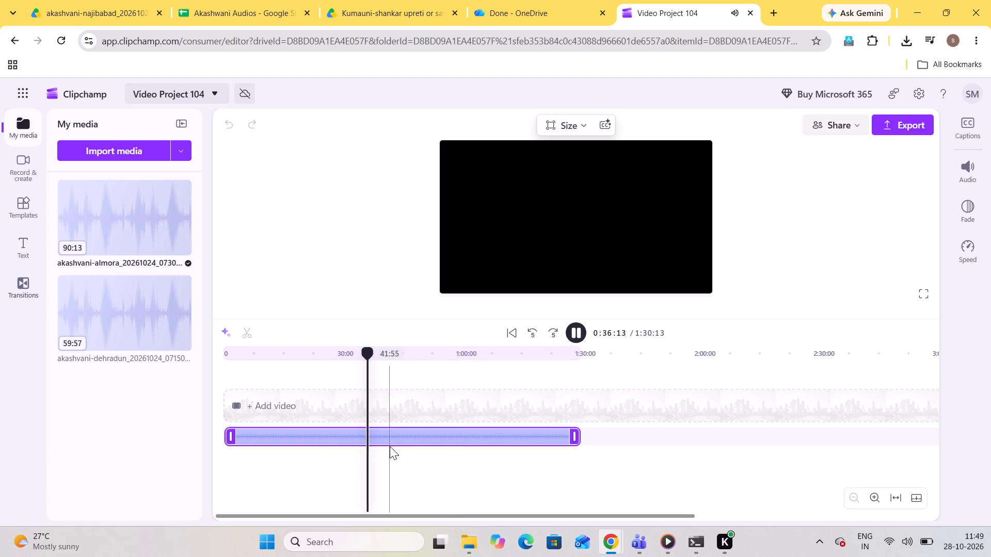
key(Right)
key(Right)
key(Right)
key(Right)
key(Right)
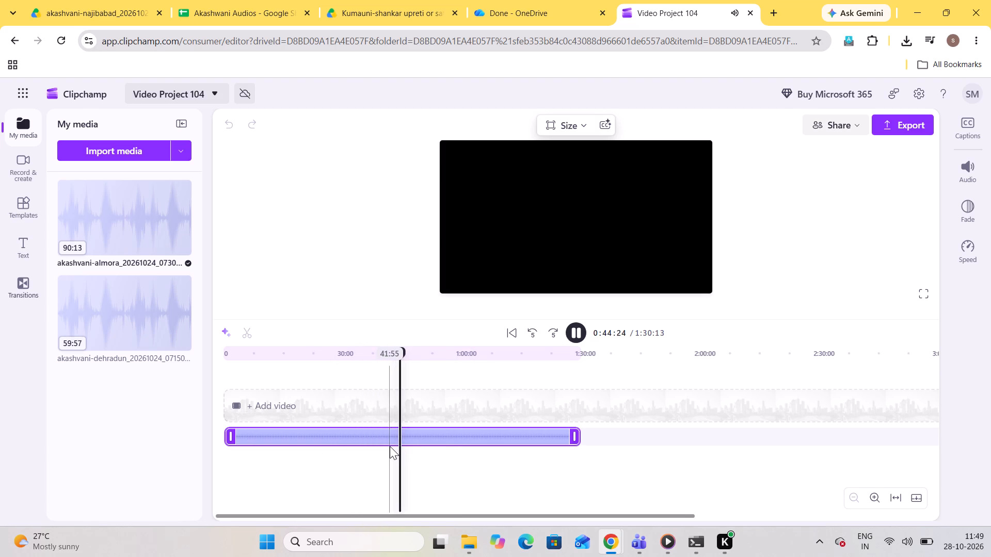
key(Right)
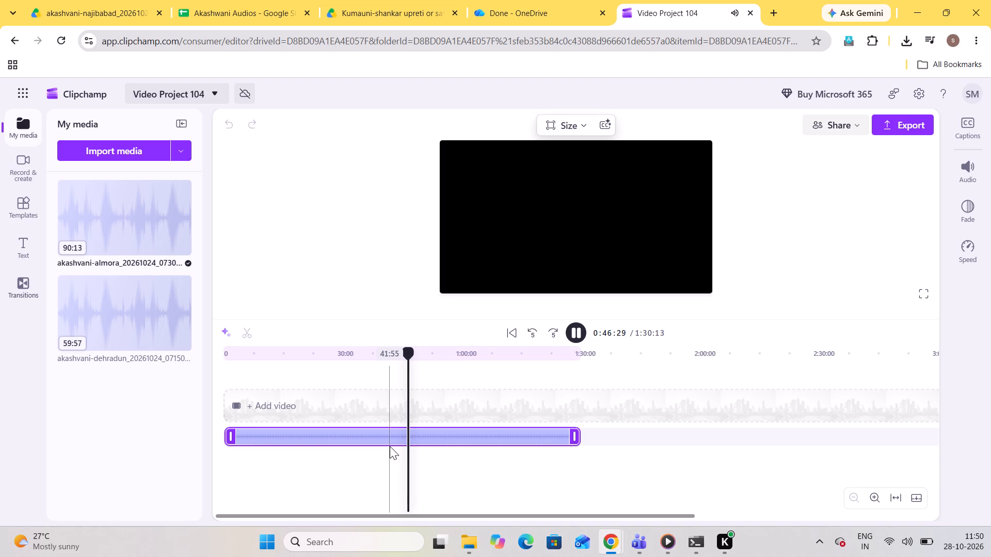
key(Right)
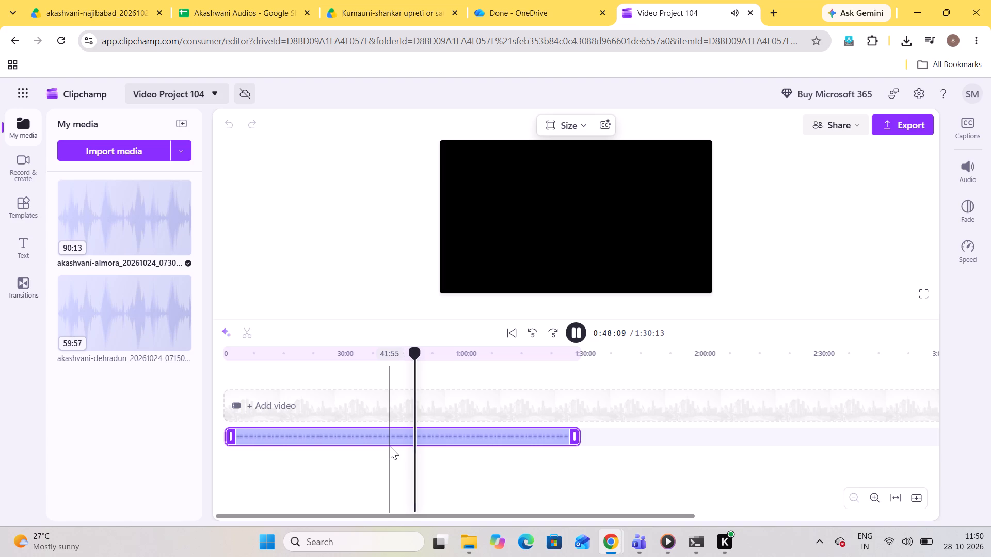
key(Right)
key(Right)
key(Right)
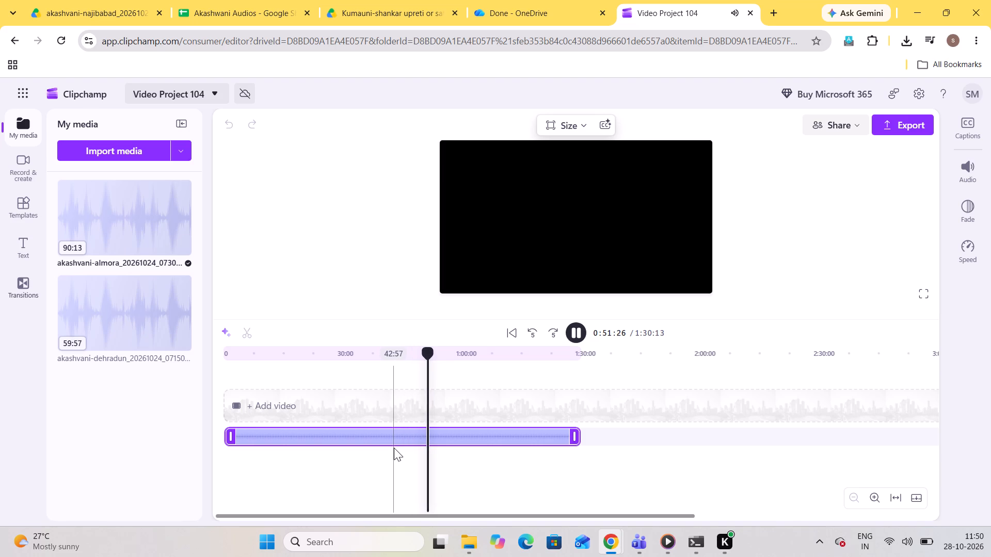
key(Right)
key(Right)
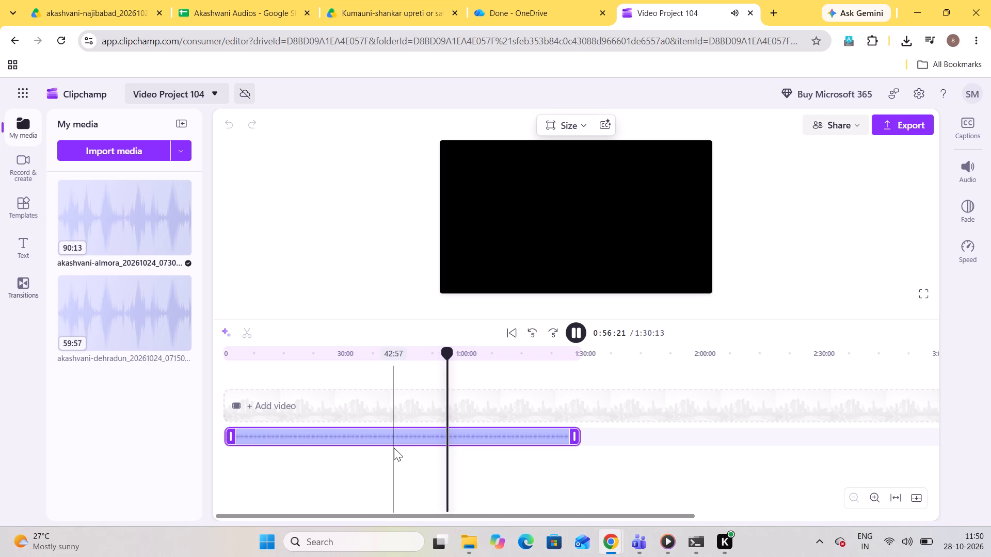
key(Right)
key(Right)
key(Right)
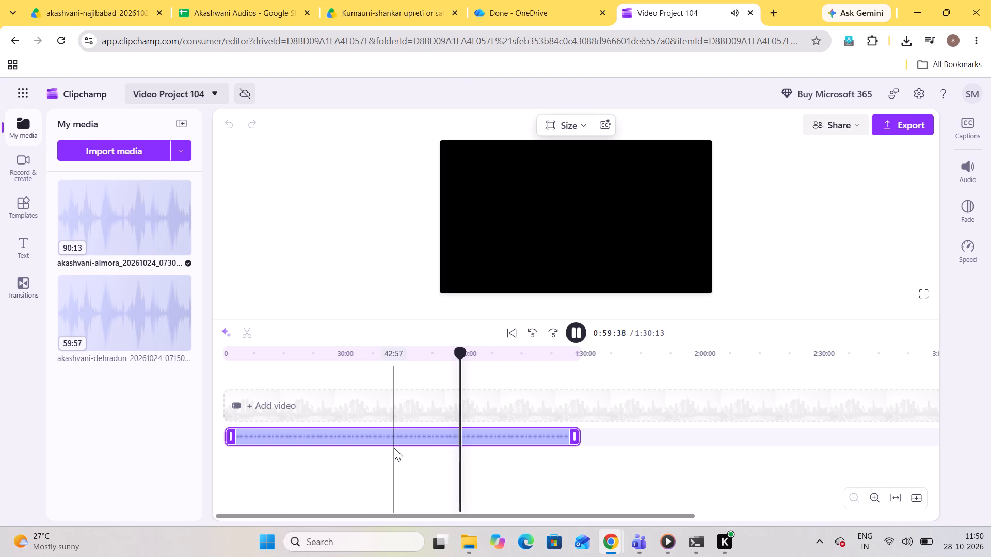
key(Right)
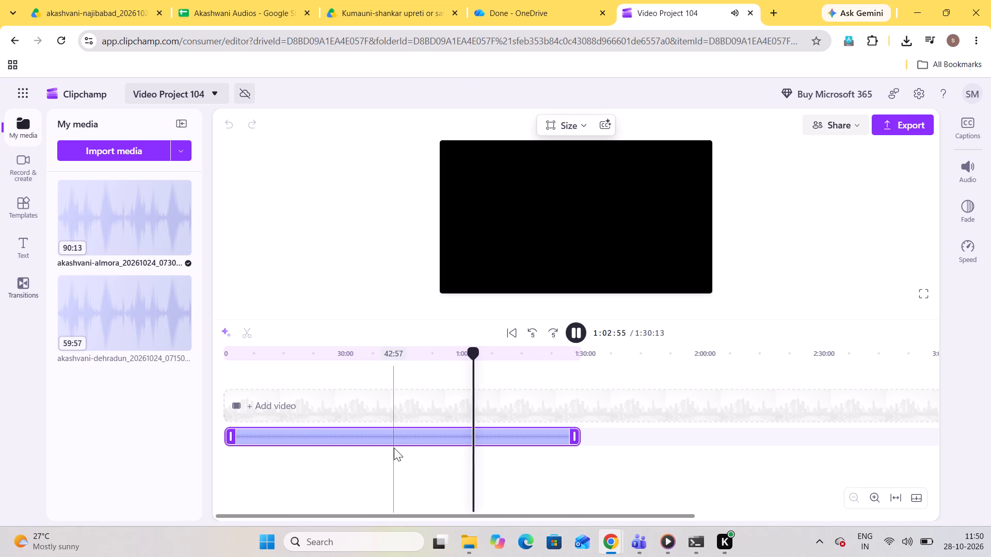
key(Right)
key(Right)
key(Right)
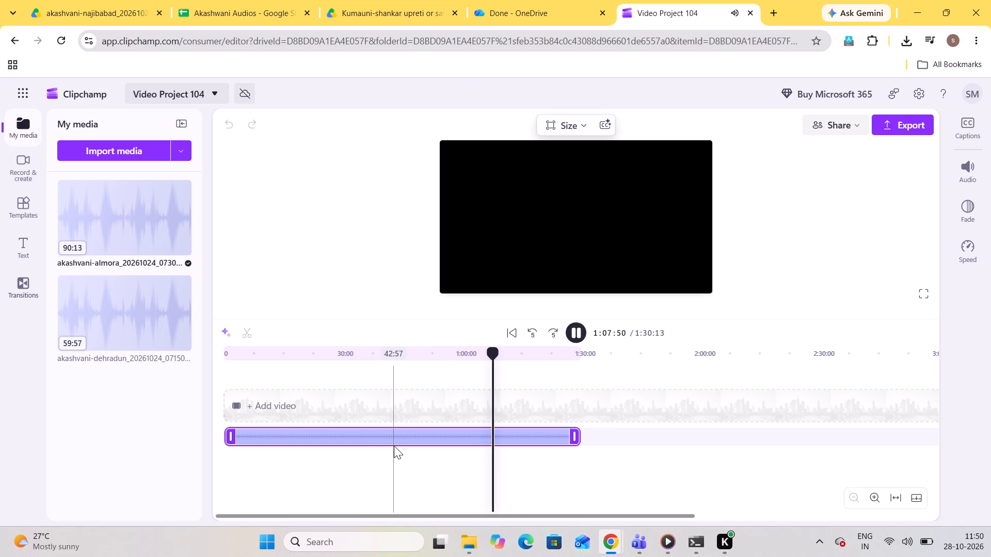
Delete the akashvani-almora clip from the timeline.
click(394, 439)
key(Delete)
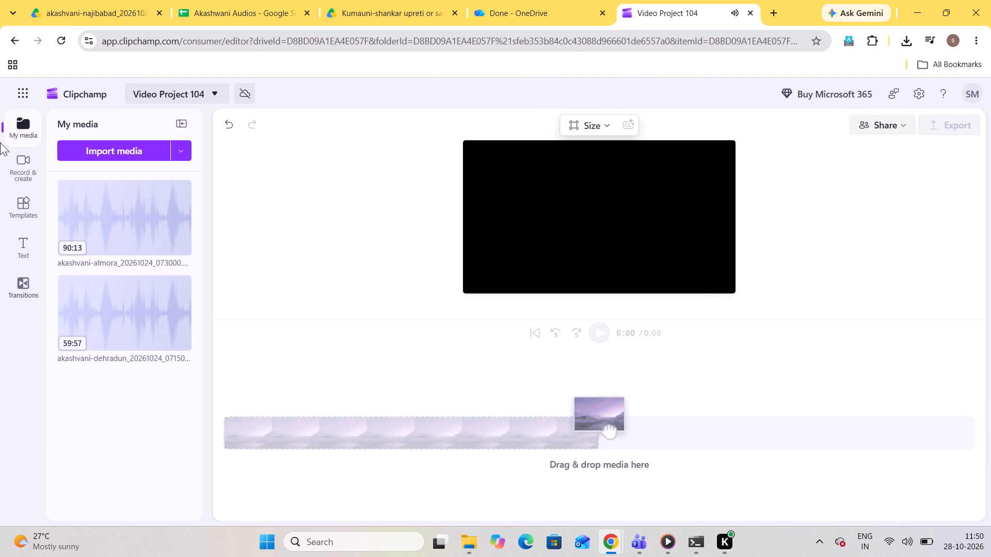
Import akashvani-dehradun_20261024_102000.aac from Downloads into the project media.
click(118, 151)
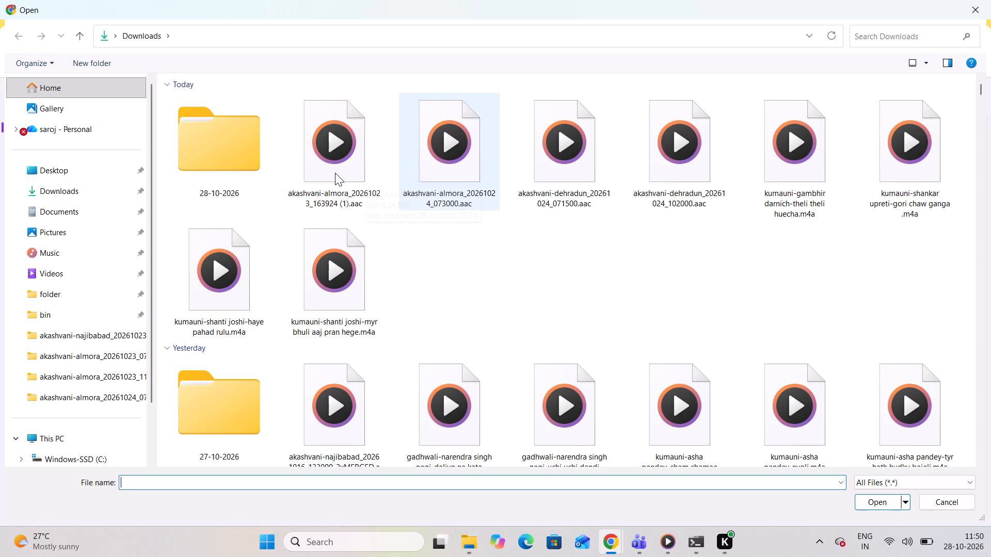
click(575, 163)
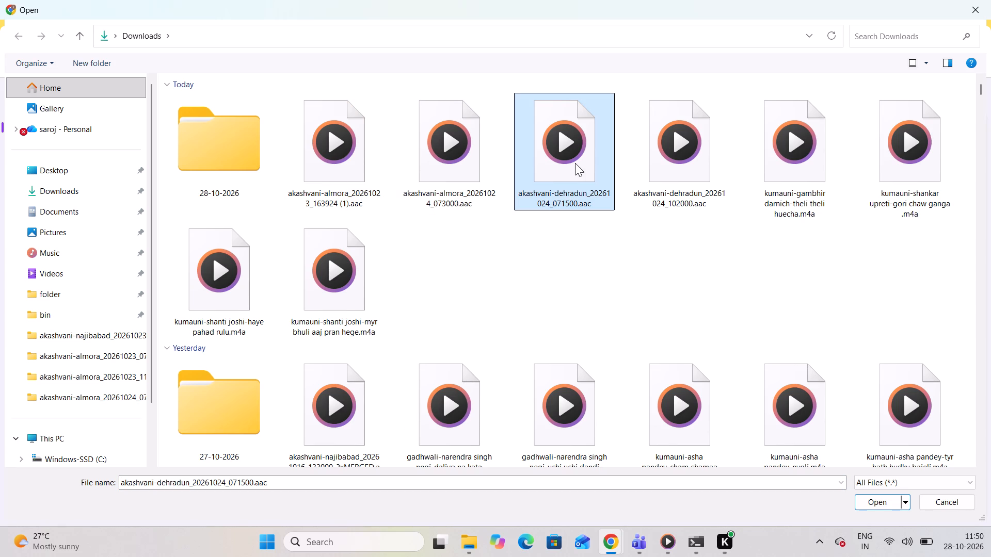
click(682, 158)
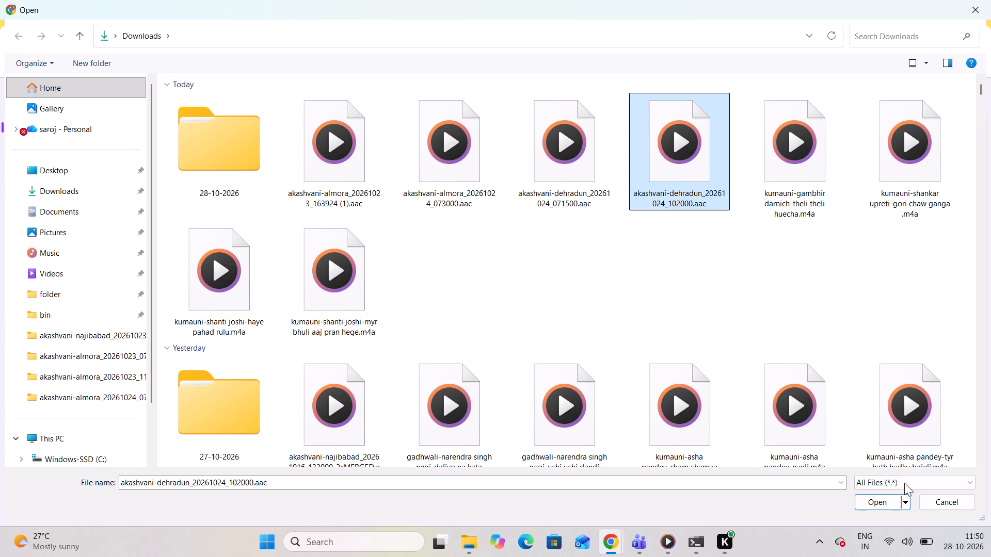
click(890, 500)
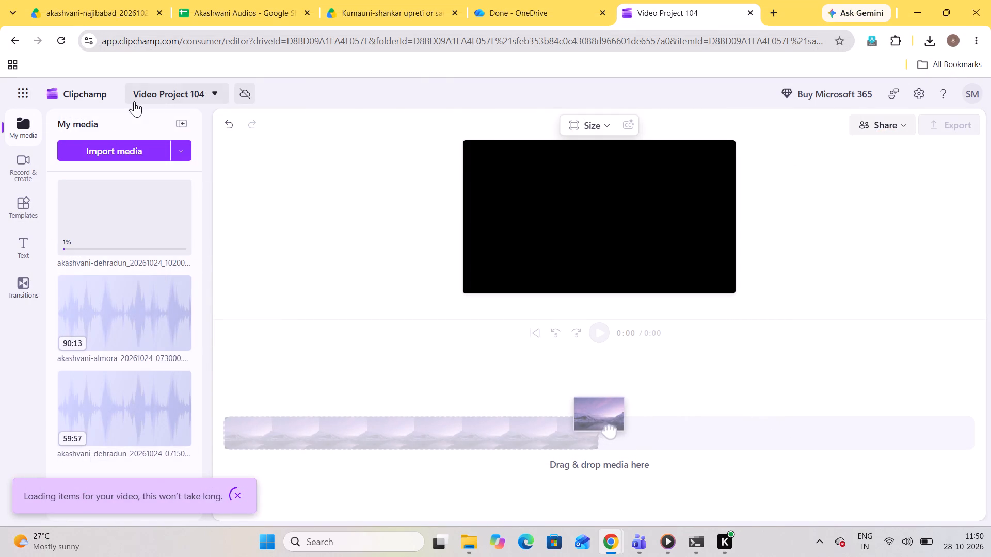
click(135, 154)
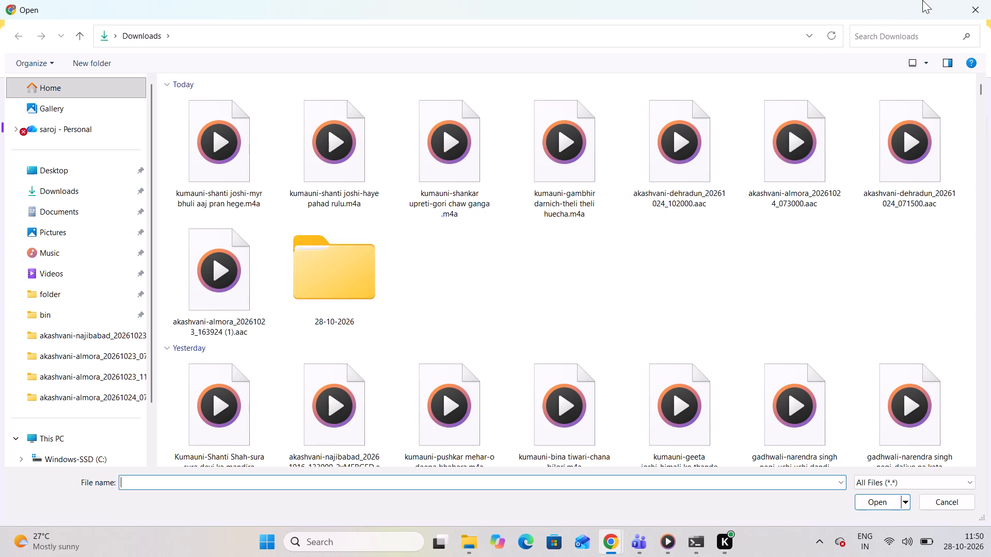
click(976, 6)
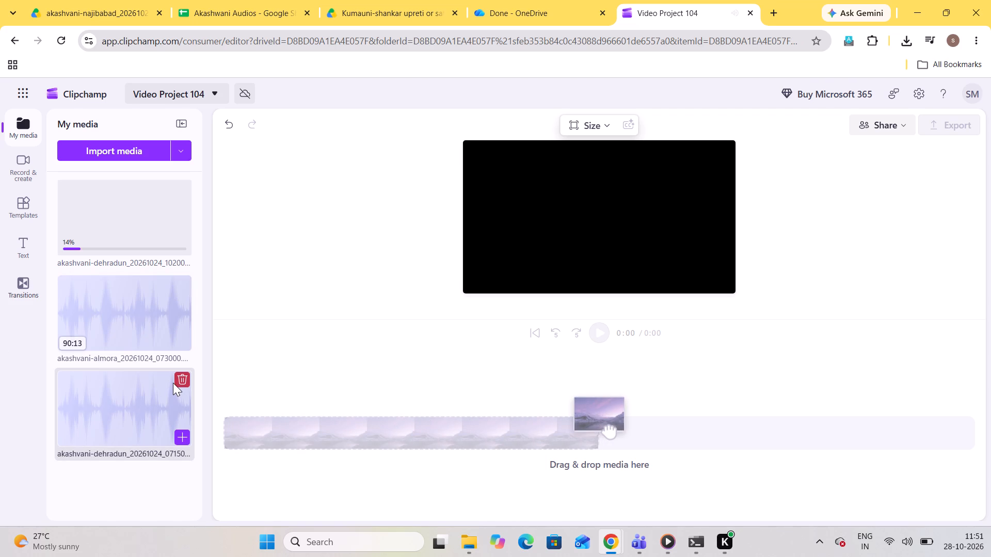
Remove the akashvani-dehradun_20261024_071500 and akashvani-almora_20261024_073000 recordings from the project media.
click(185, 375)
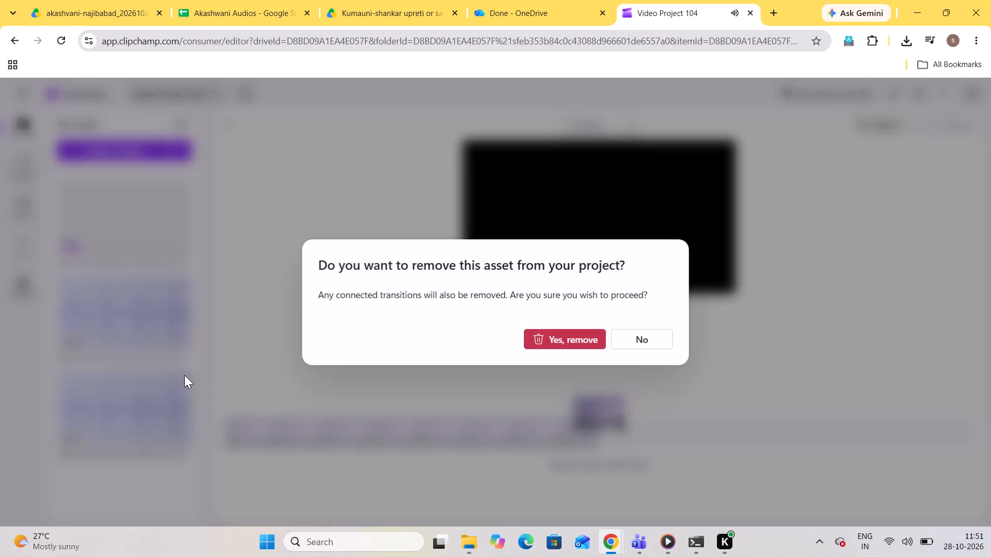
click(570, 339)
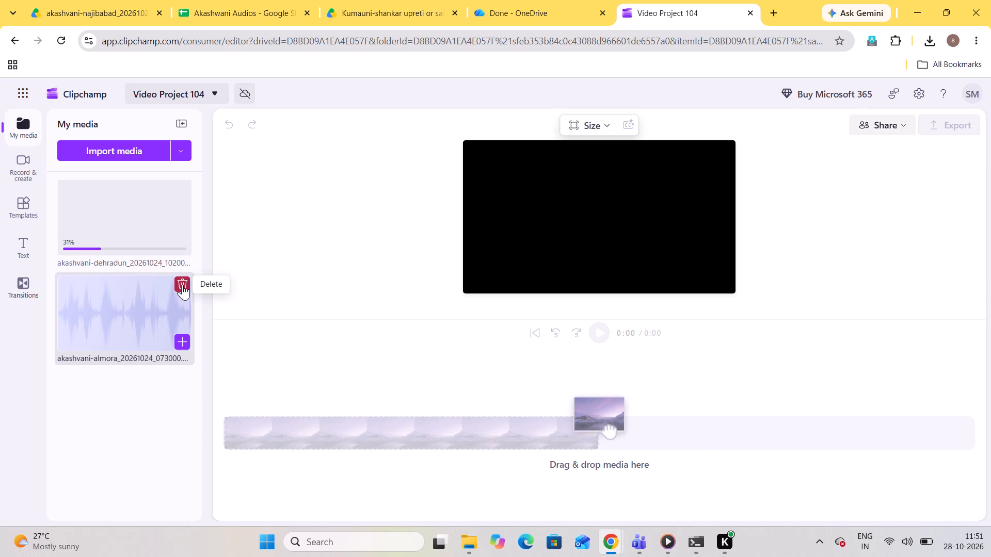
click(182, 284)
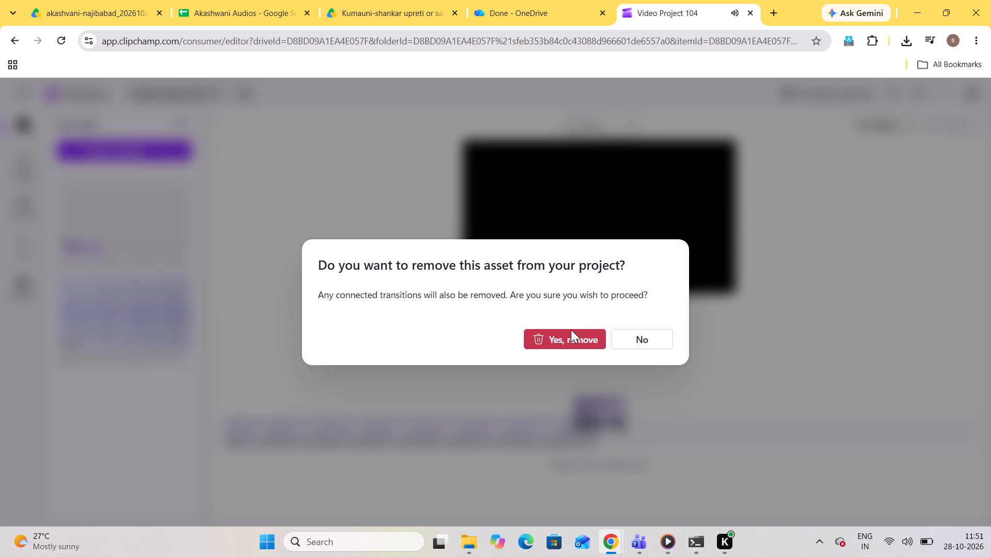
click(567, 333)
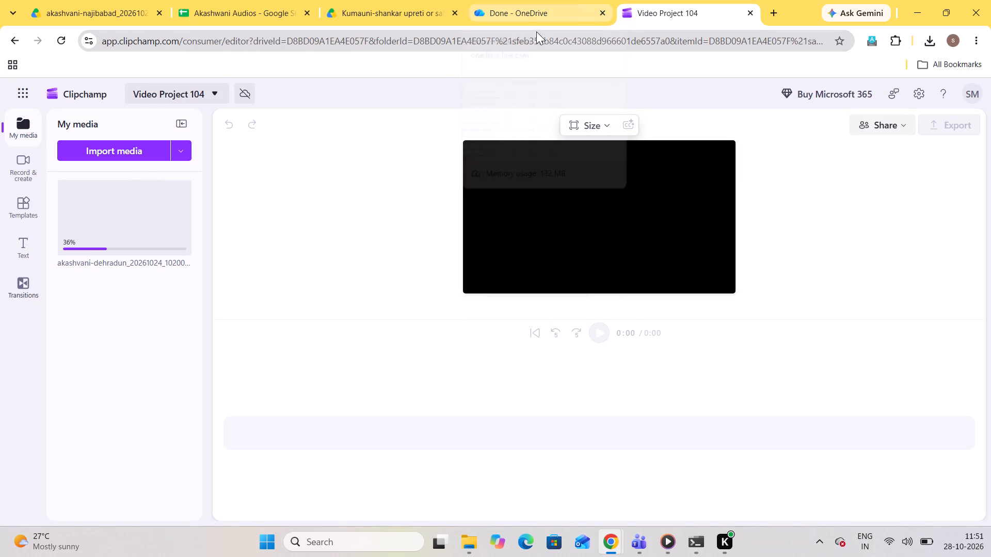
Download akashvani-najibabad_20261024_133000.aac from the shared OneDrive folder.
click(525, 15)
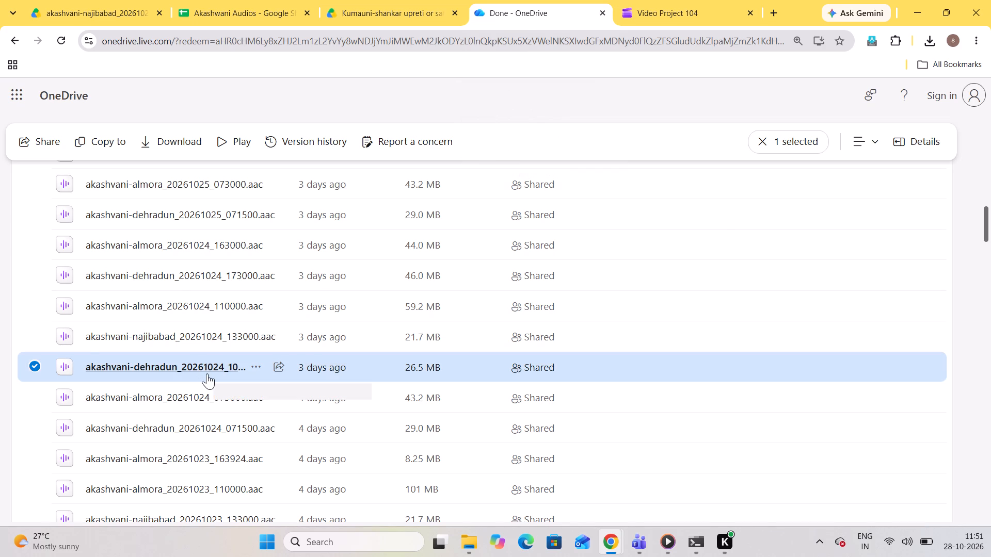
click(31, 339)
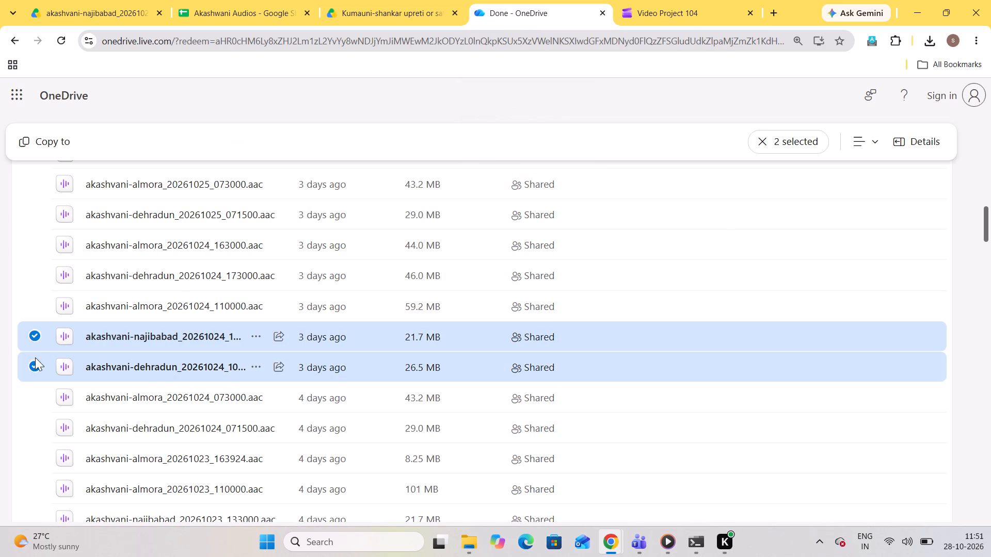
click(35, 364)
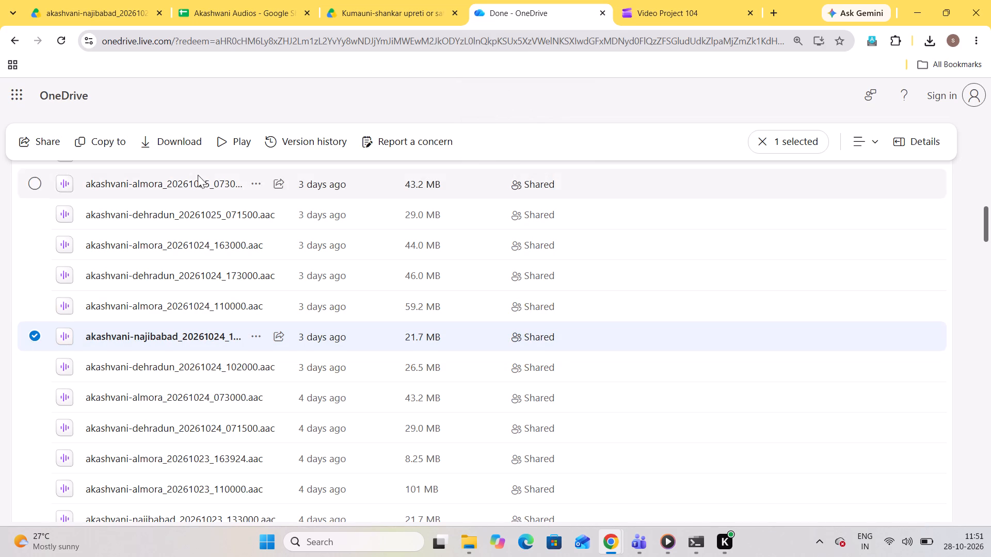
click(178, 143)
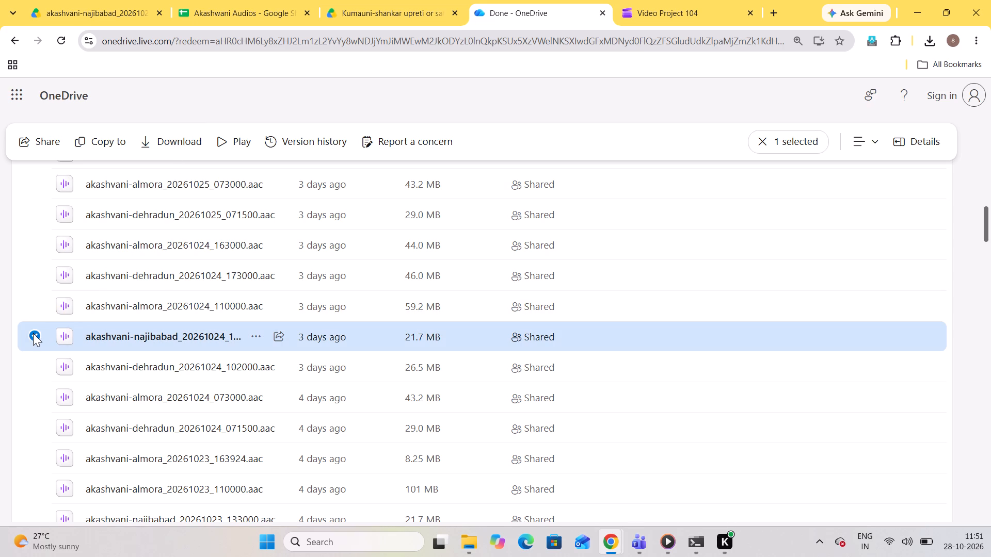
In File Explorer's Downloads folder, delete akashvani-almora_20261024_073000.aac, akashvani-dehradun_20261024_071500.aac and akashvani-almora_20261023_163924 (1).aac.
click(463, 545)
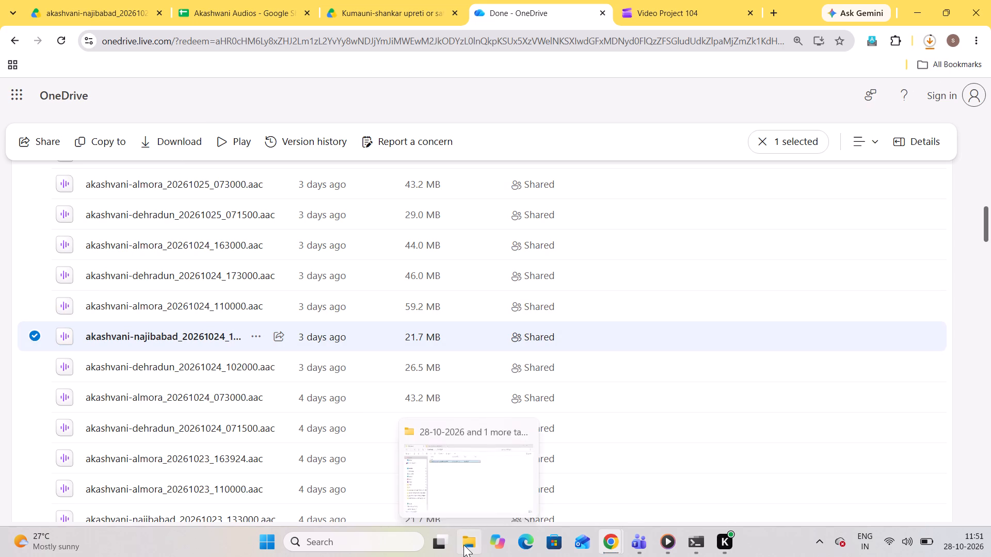
click(235, 20)
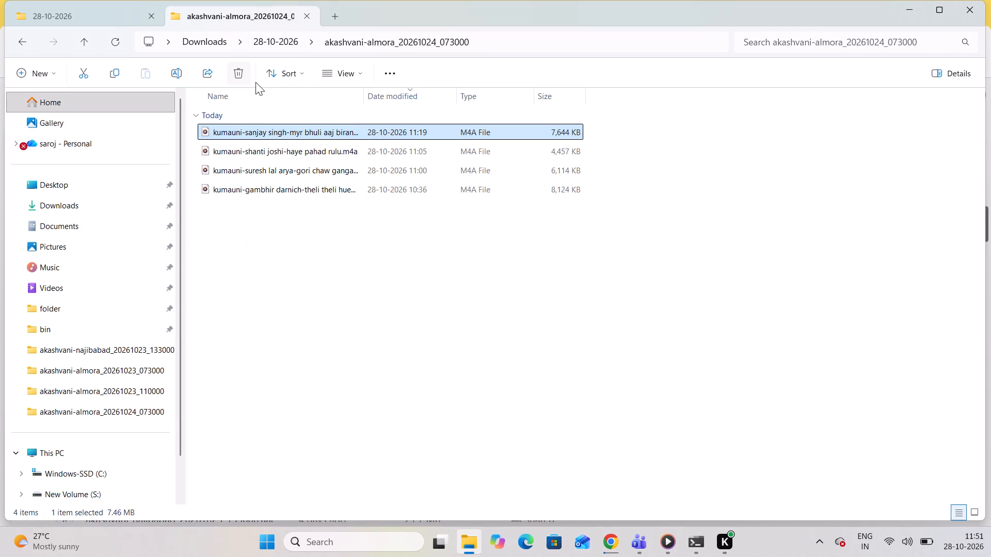
click(220, 42)
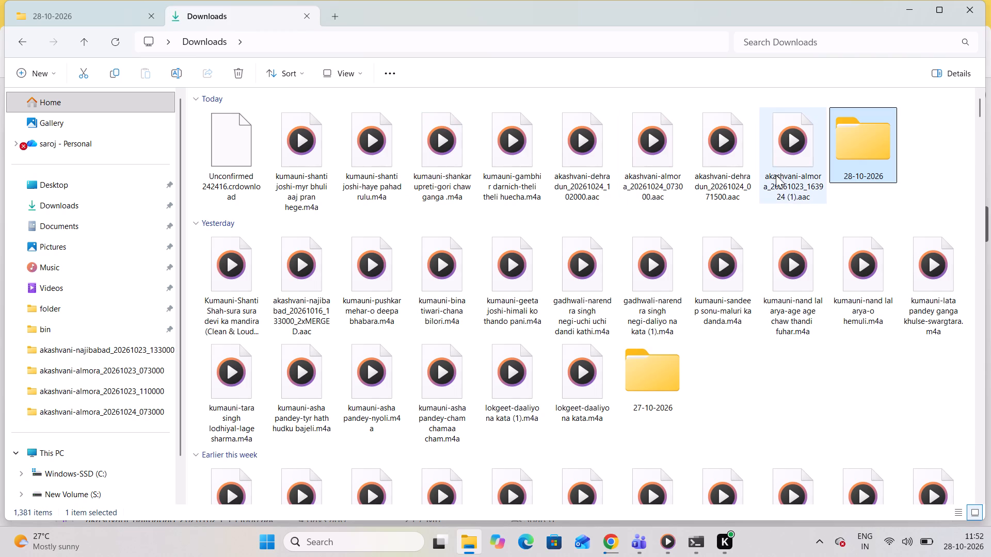
click(642, 158)
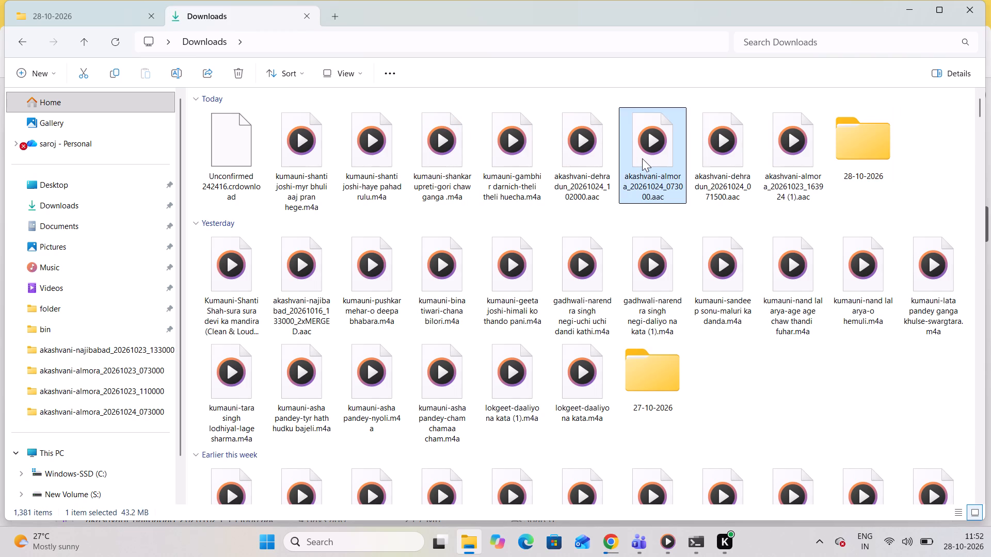
key(Delete)
click(644, 158)
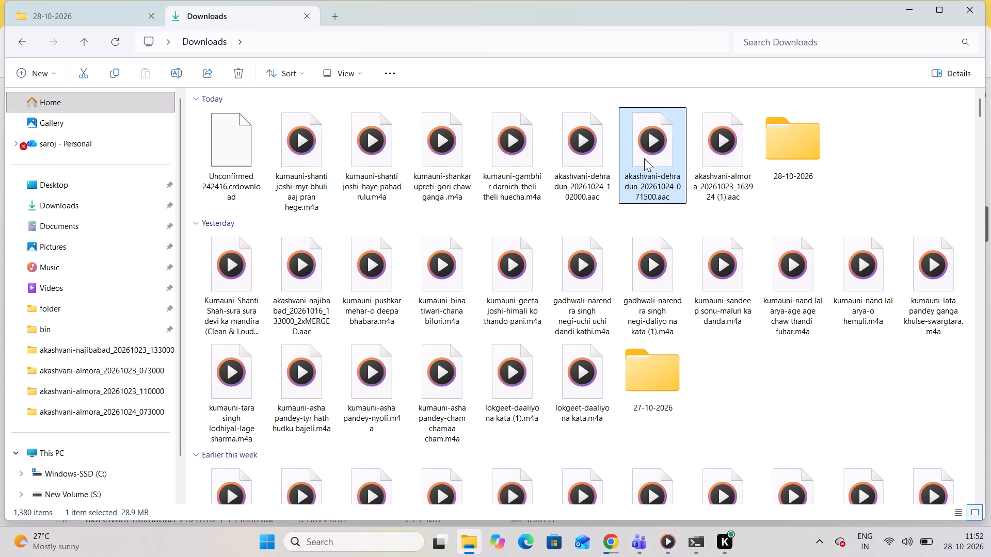
key(Delete)
click(644, 158)
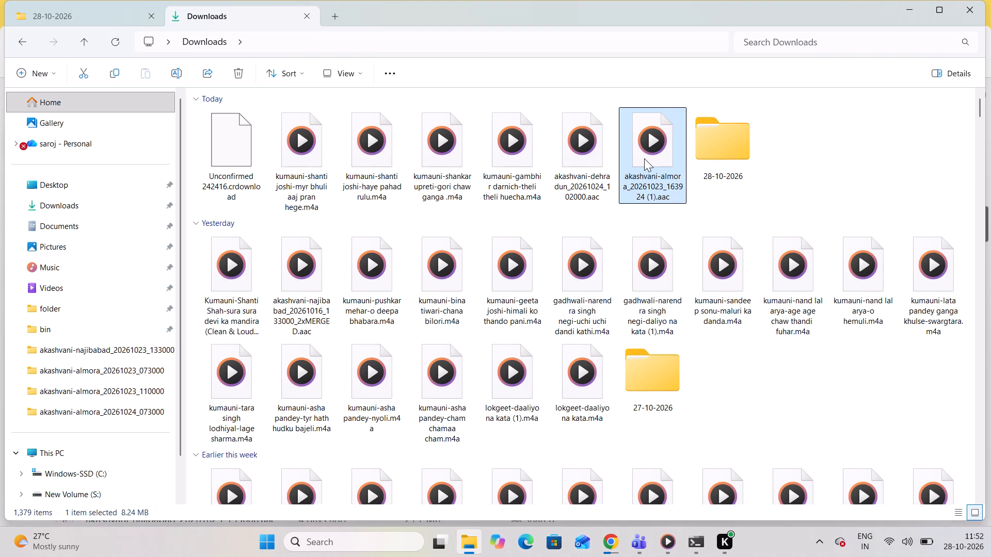
key(Delete)
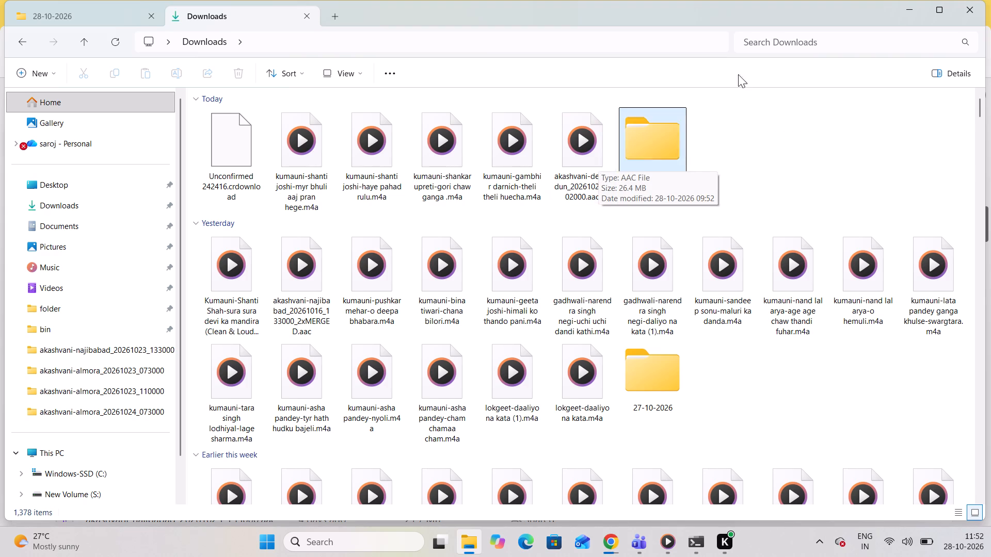
click(913, 8)
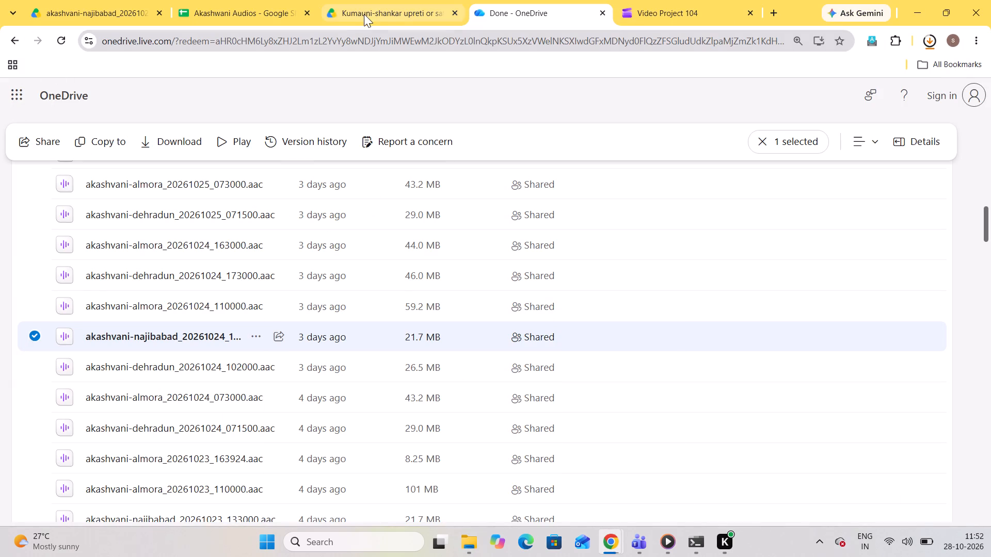
Download akashvani-almora_20261024_110000.aac and akashvani-dehradun_20261024_173000.aac from the shared OneDrive folder.
click(653, 2)
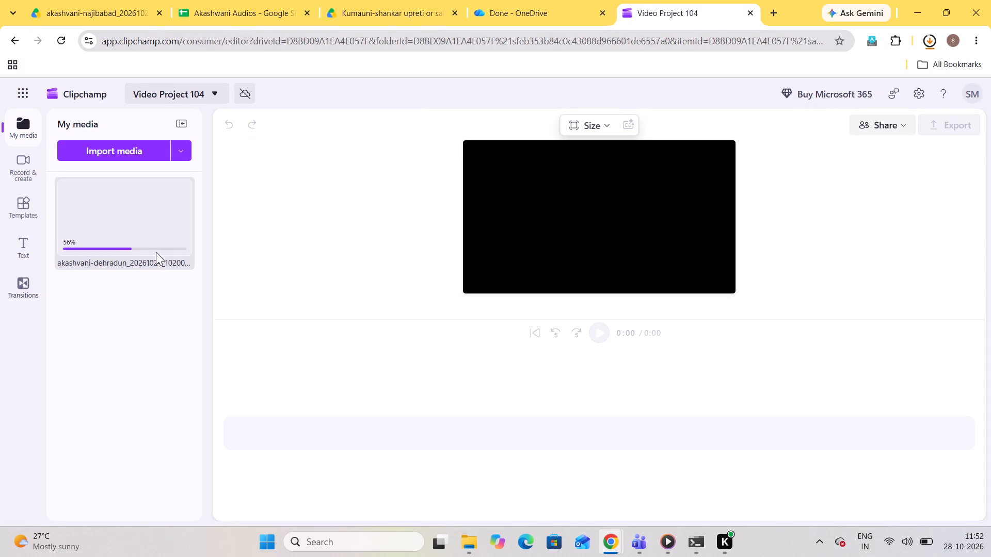
click(493, 11)
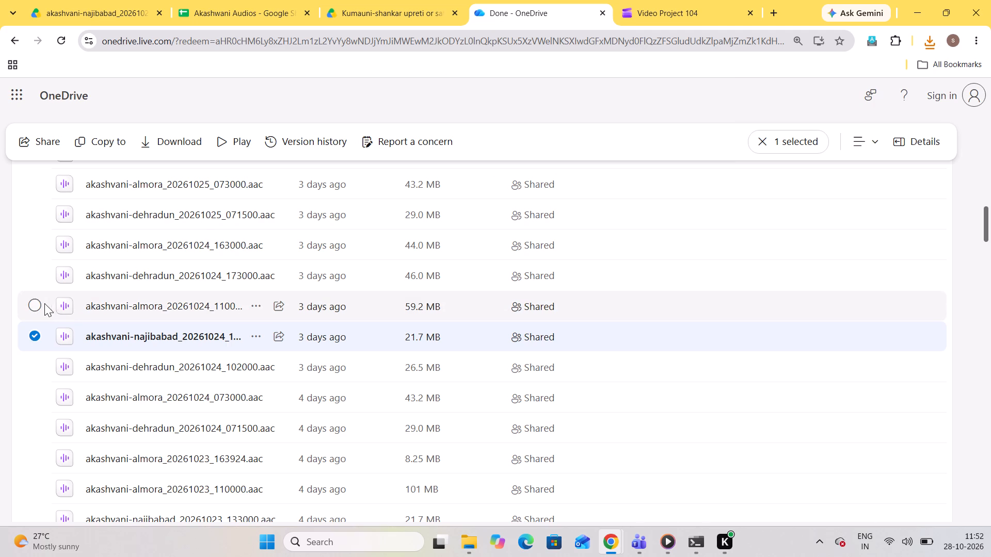
click(33, 303)
click(33, 334)
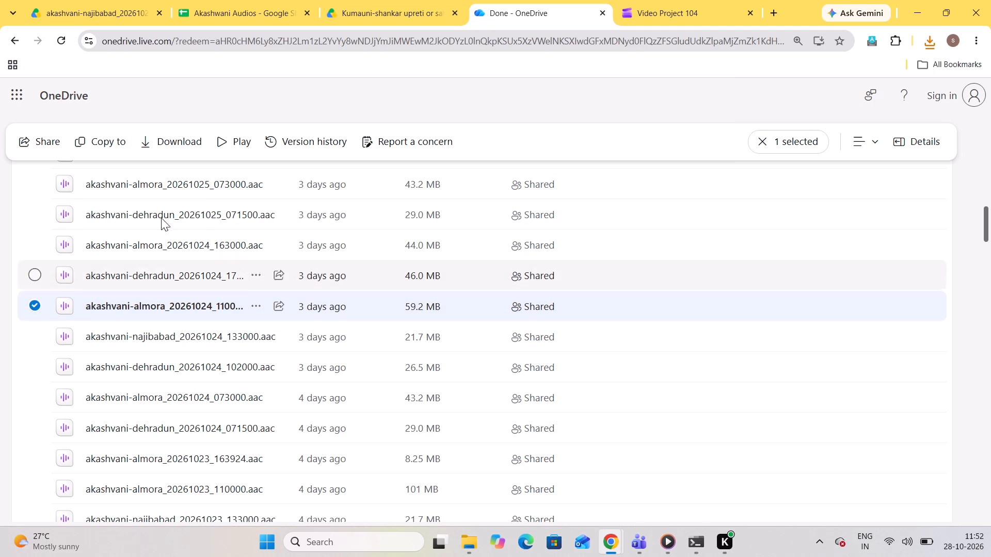
click(185, 134)
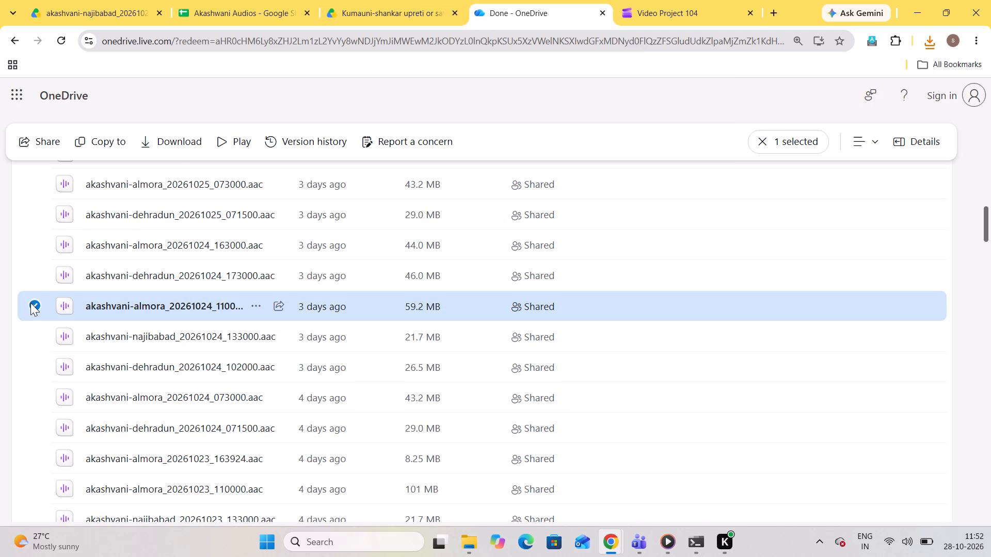
click(31, 305)
click(38, 276)
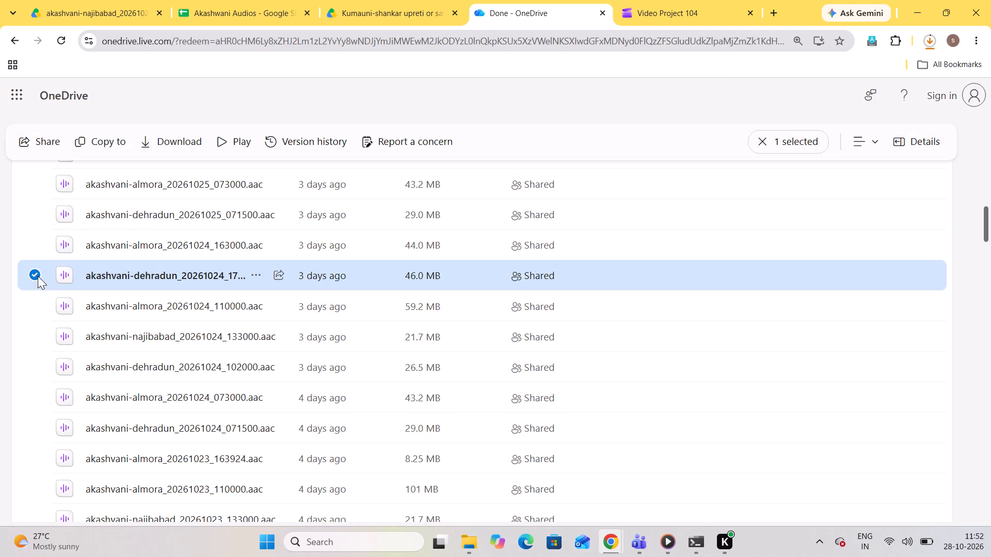
click(173, 138)
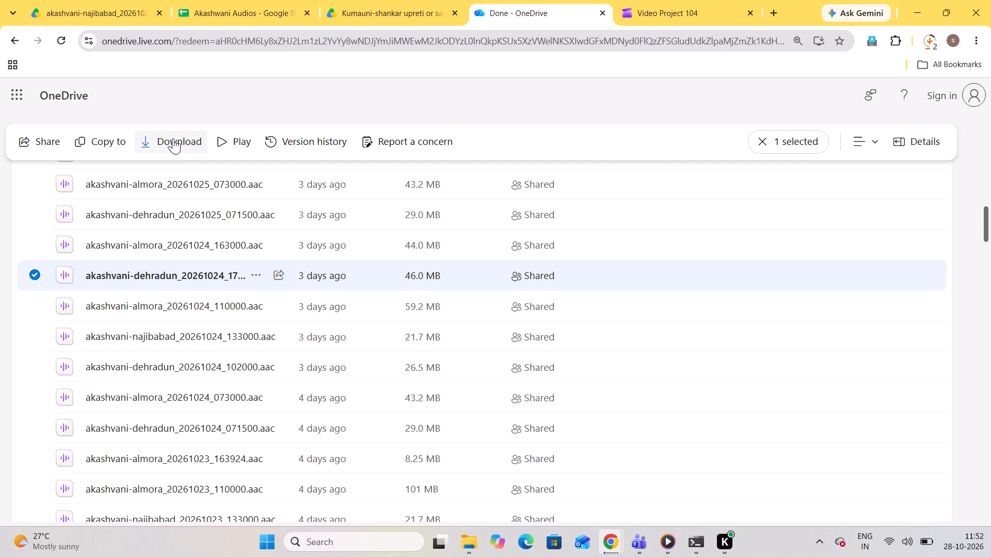
Select only akashvani-almora_20261024_163000.aac in OneDrive and check the progress of the running downloads.
click(33, 247)
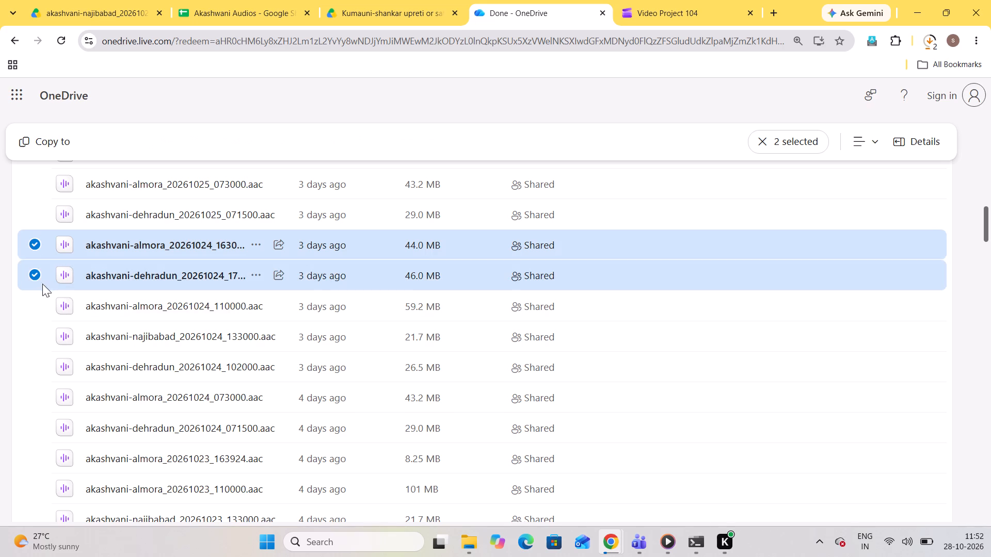
click(34, 275)
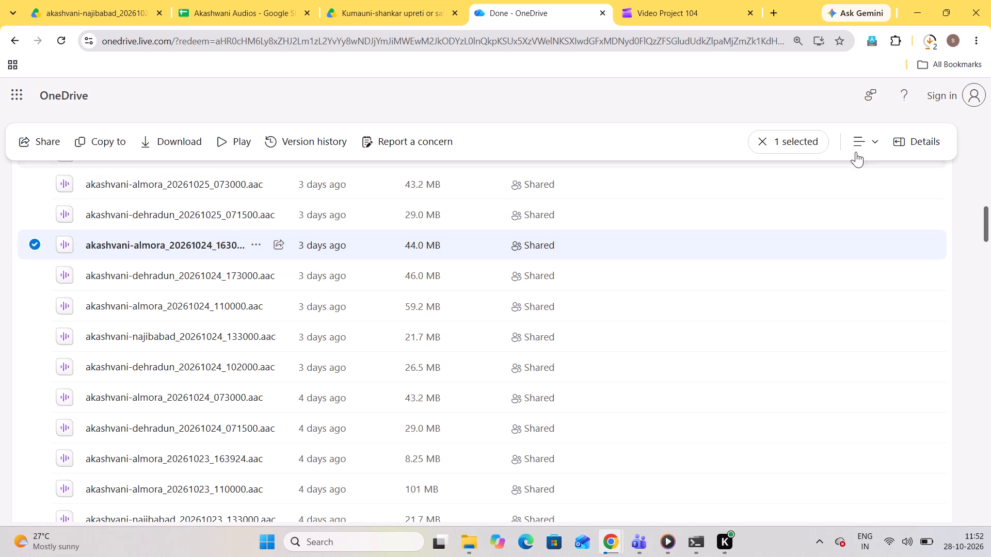
click(934, 40)
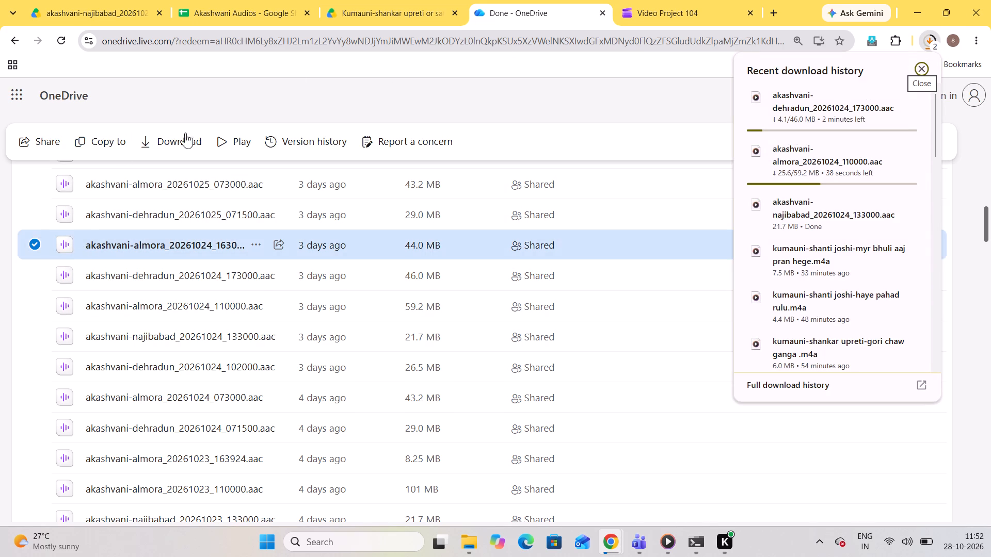
Switch to the Akashwani Audios spreadsheet in Google Sheets and reload it.
click(413, 10)
click(249, 15)
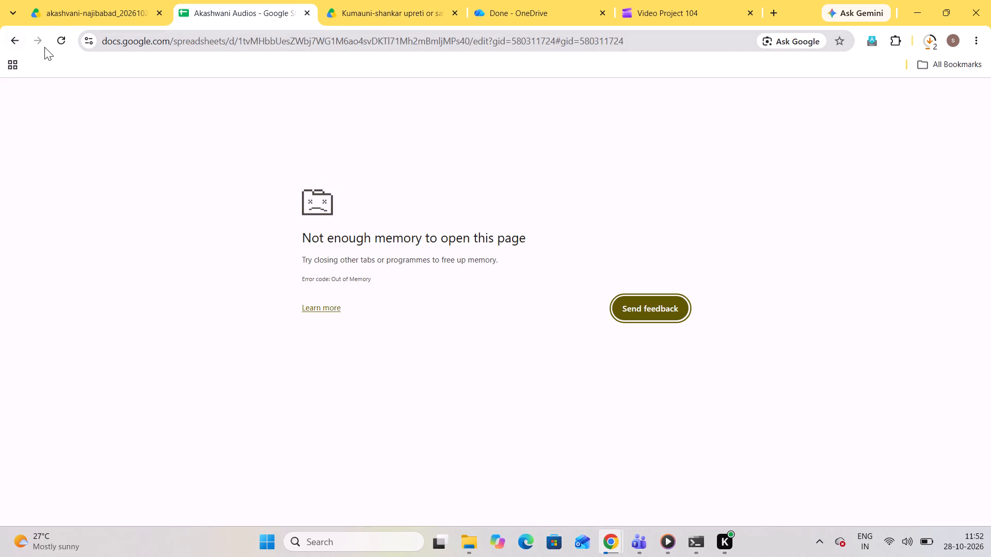
click(61, 42)
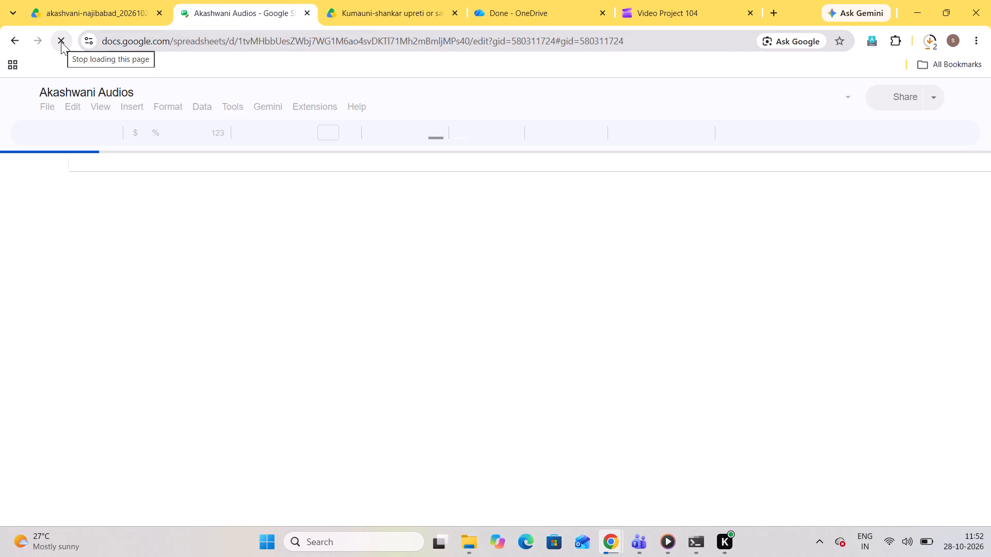